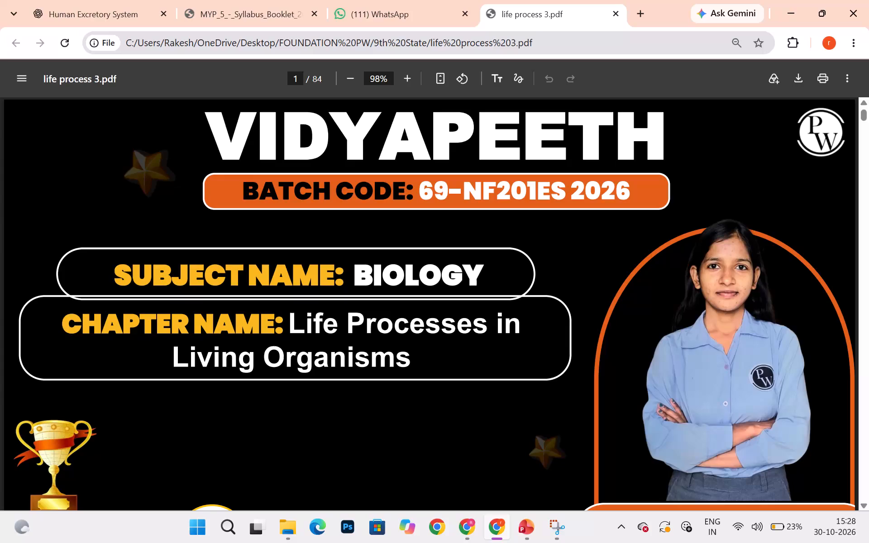
Skim the opening pages of the life process 3 PDF.
scroll(446, 273, "down", 1)
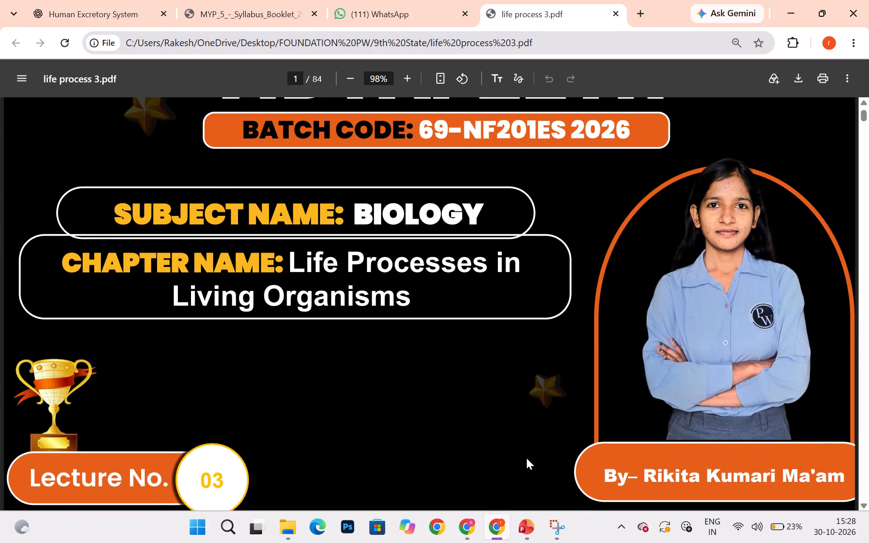
scroll(526, 440, "down", 5)
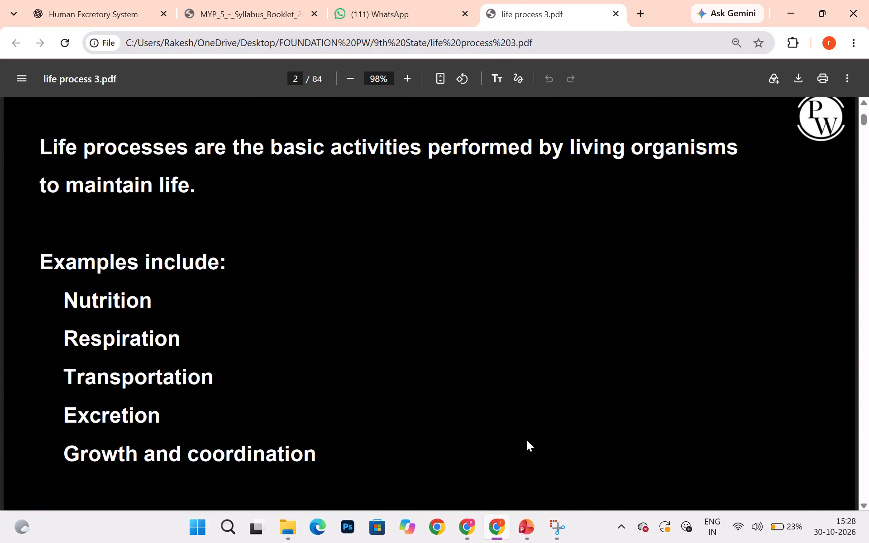
Switch to PowerPoint and close the life process presentation.
left_click(468, 522)
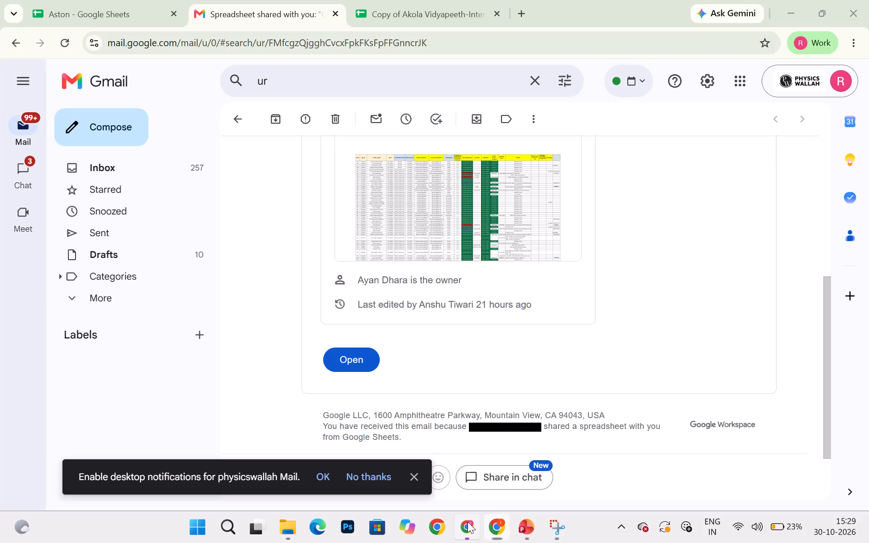
left_click(520, 526)
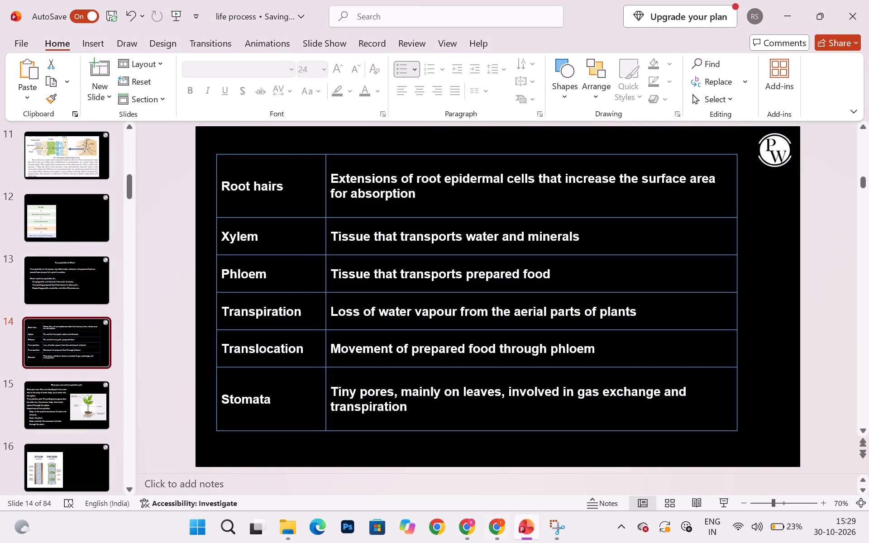
left_click(847, 10)
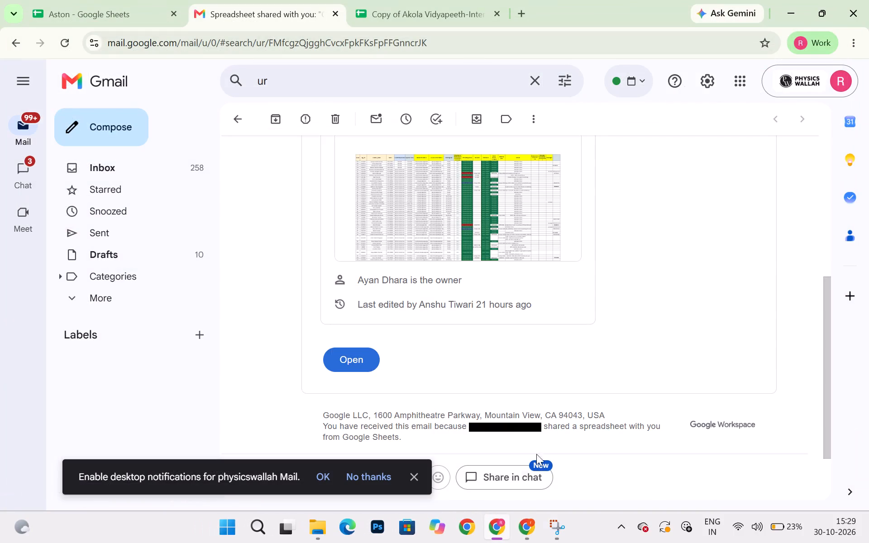
In File Explorer, go from 9th State up to FOUNDATION PW and open the Reproduction -2 presentation in its 9th subfolder.
left_click(316, 532)
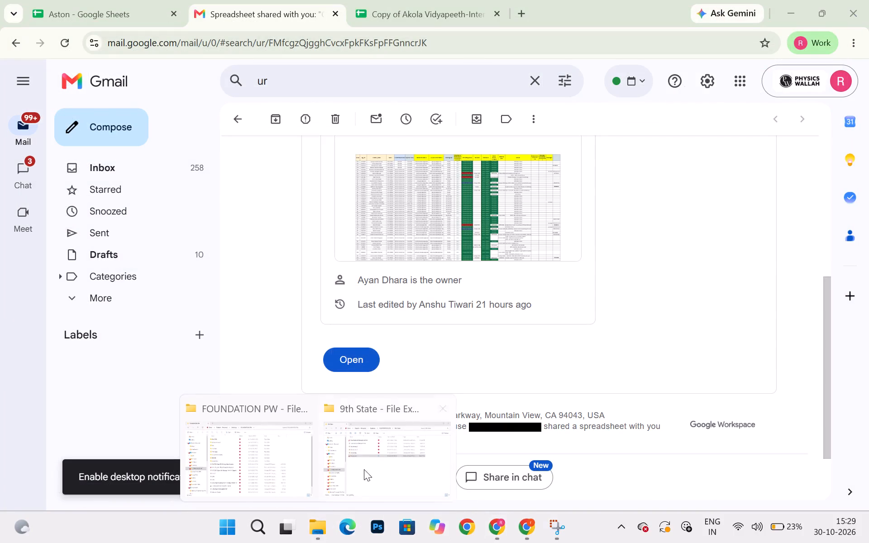
left_click(375, 466)
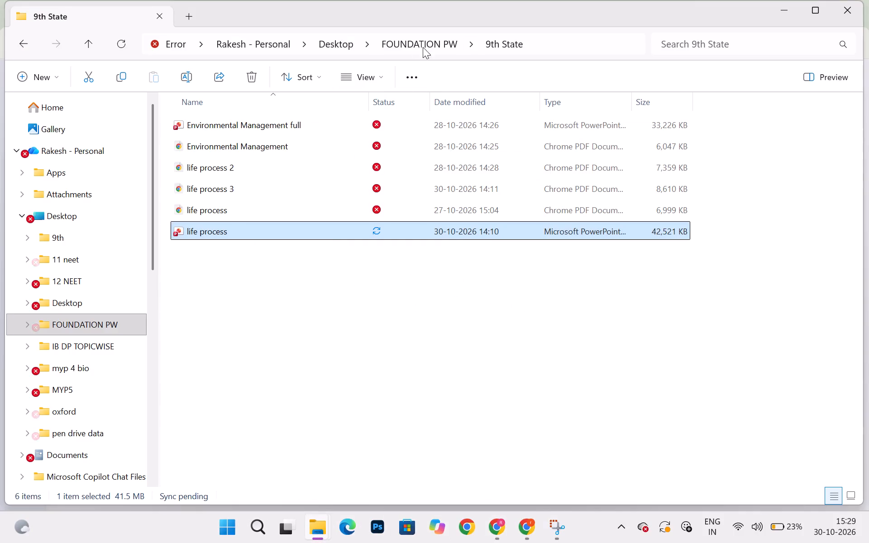
left_click(415, 38)
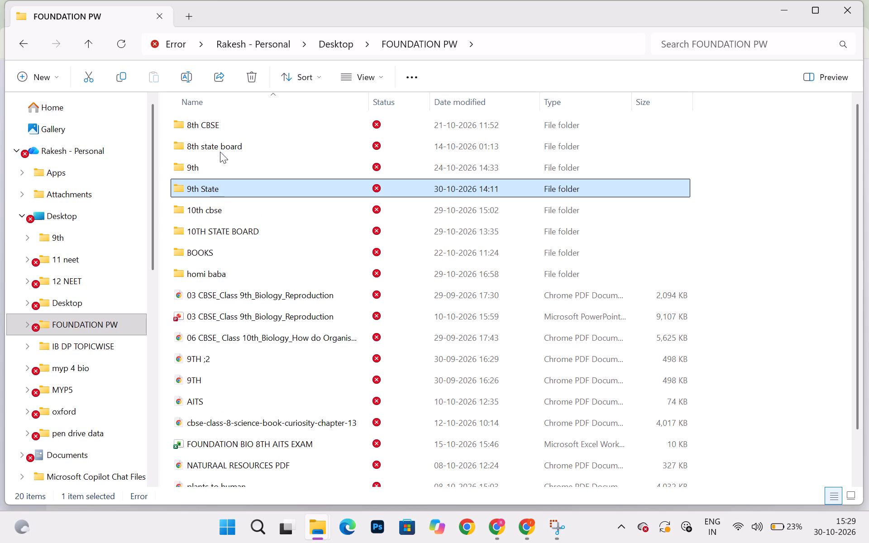
scroll(251, 185, "down", 1)
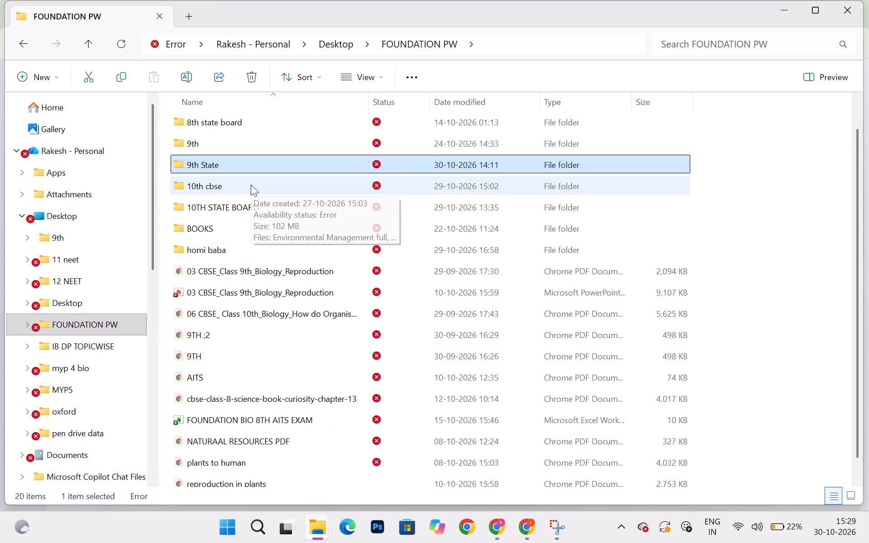
scroll(251, 185, "down", 1)
scroll(301, 387, "down", 1)
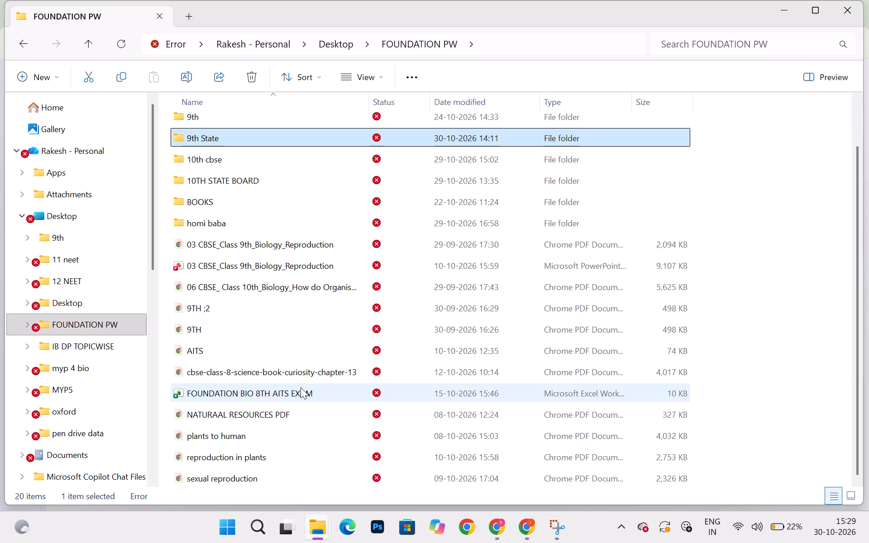
scroll(301, 387, "down", 1)
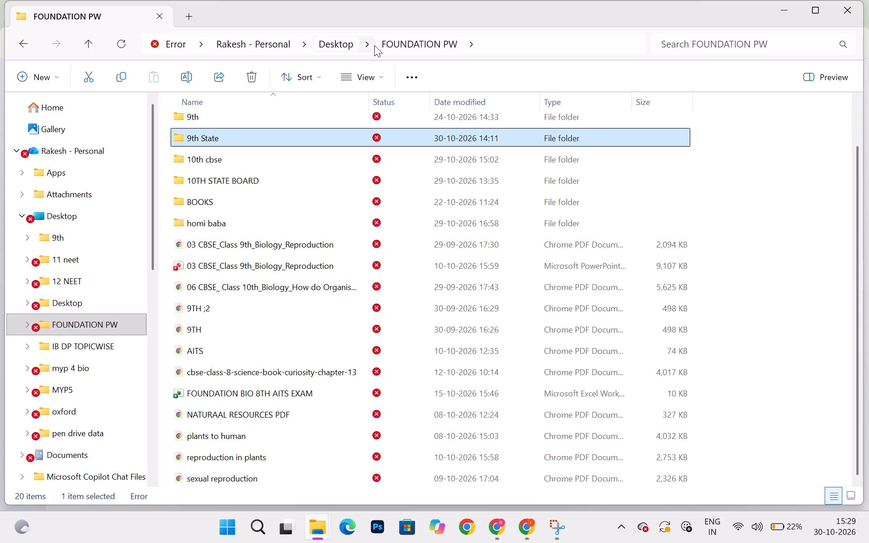
scroll(240, 137, "up", 1)
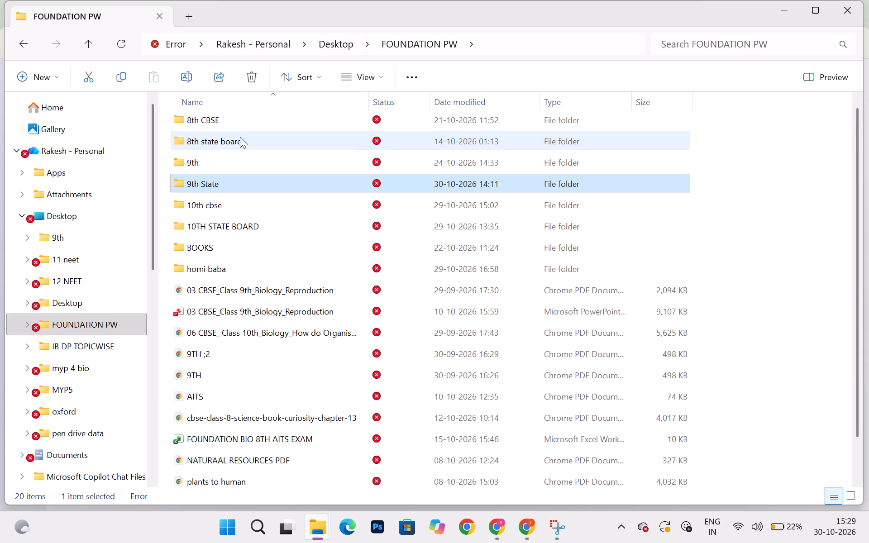
scroll(240, 137, "up", 1)
double_click(212, 171)
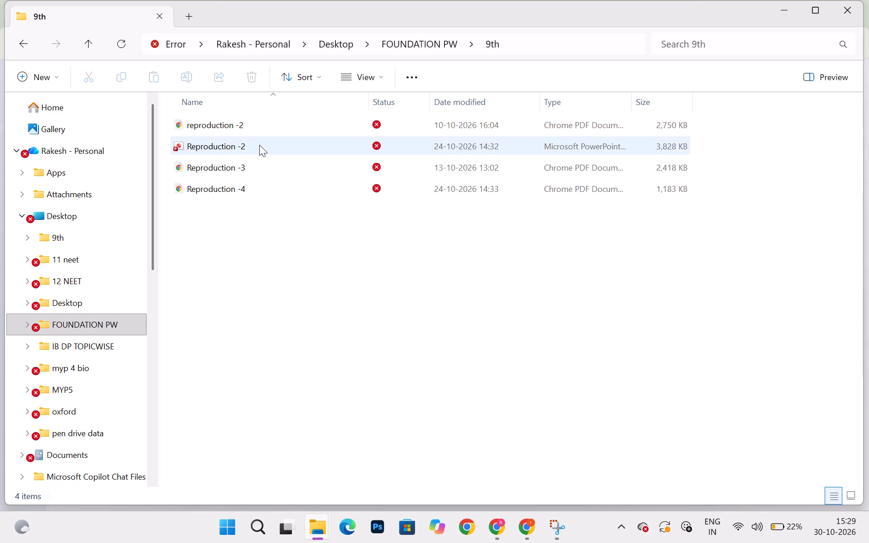
double_click(259, 145)
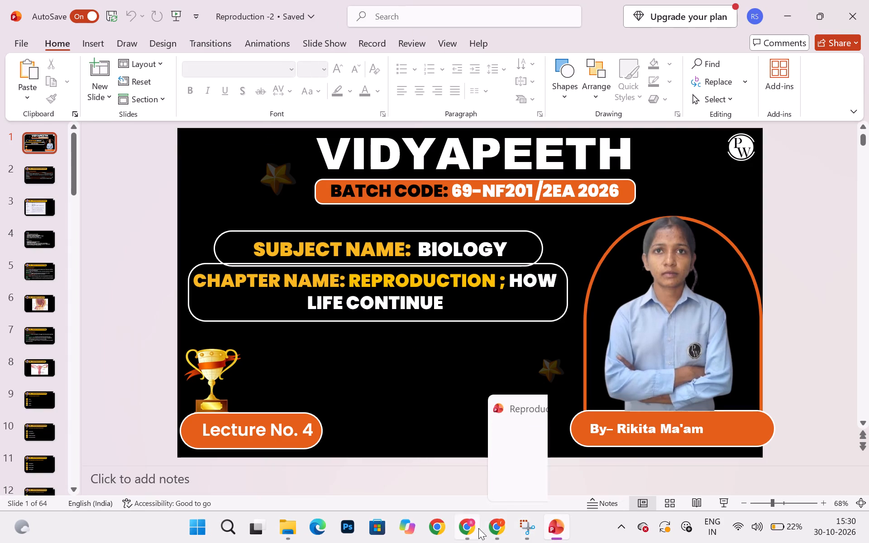
Switch to the FOUNDATION PW window in File Explorer and look through the files in the Documents folder.
left_click(293, 521)
left_click(254, 466)
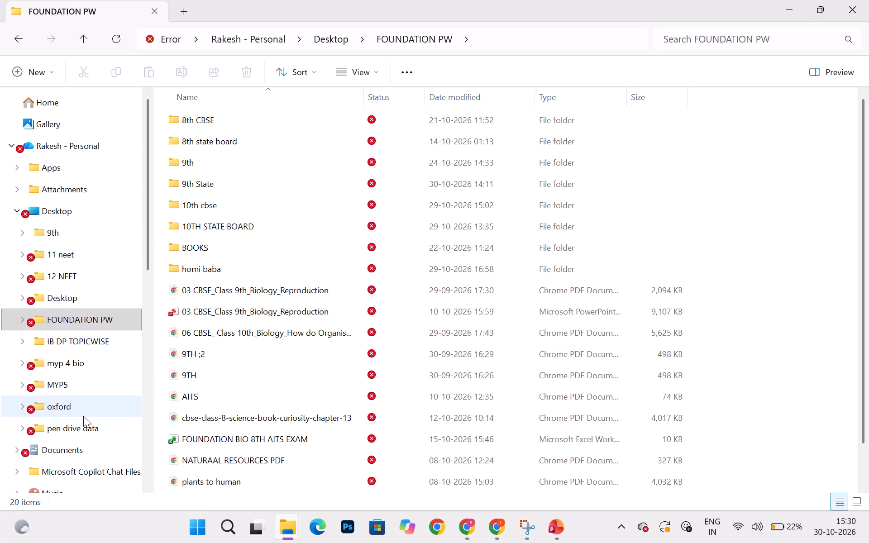
scroll(83, 416, "down", 1)
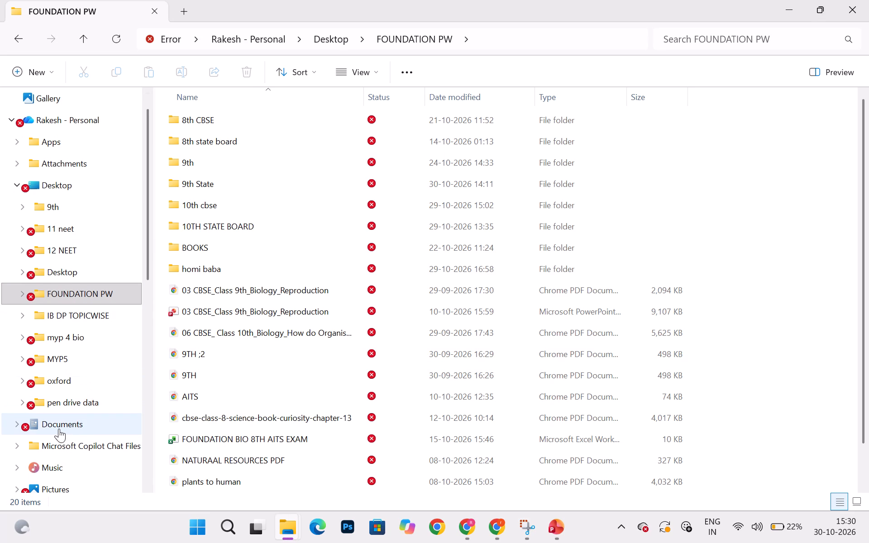
left_click(59, 429)
scroll(229, 236, "down", 1)
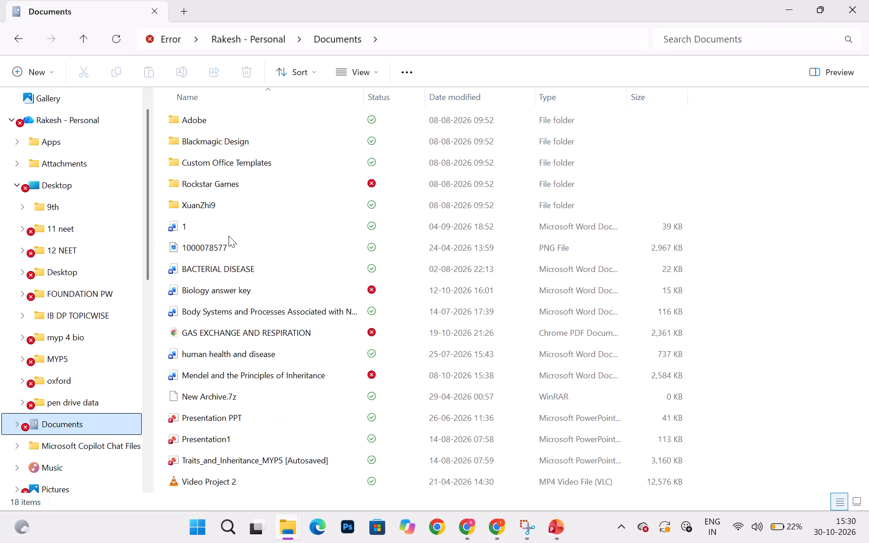
scroll(240, 460, "down", 4)
scroll(240, 460, "up", 8)
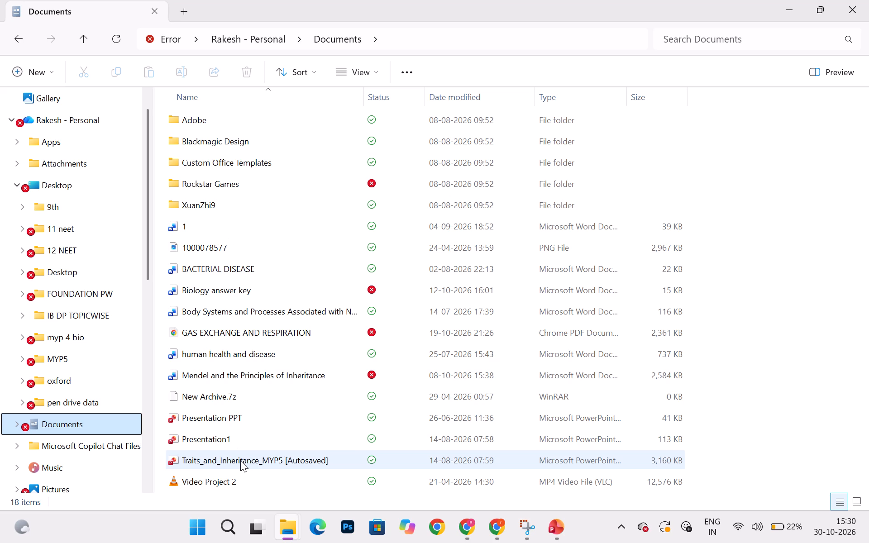
left_click(91, 423)
scroll(270, 395, "down", 3)
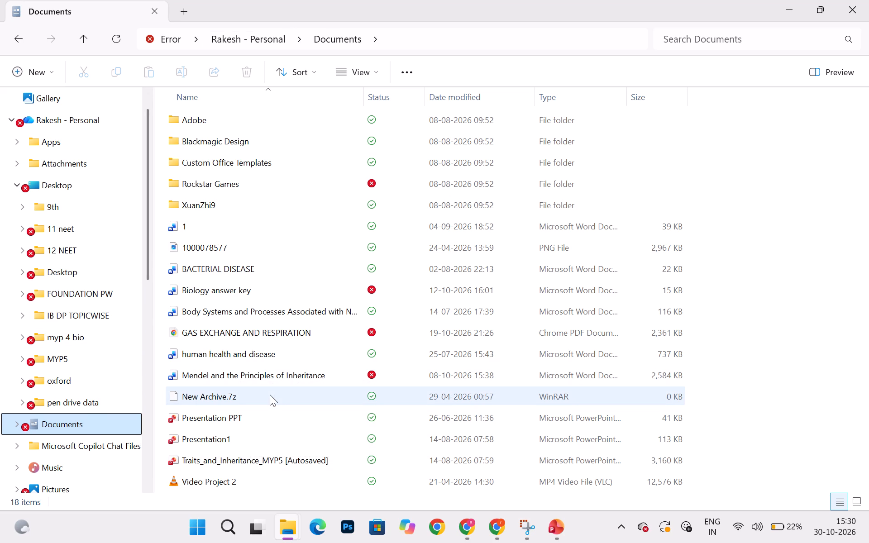
scroll(270, 395, "up", 4)
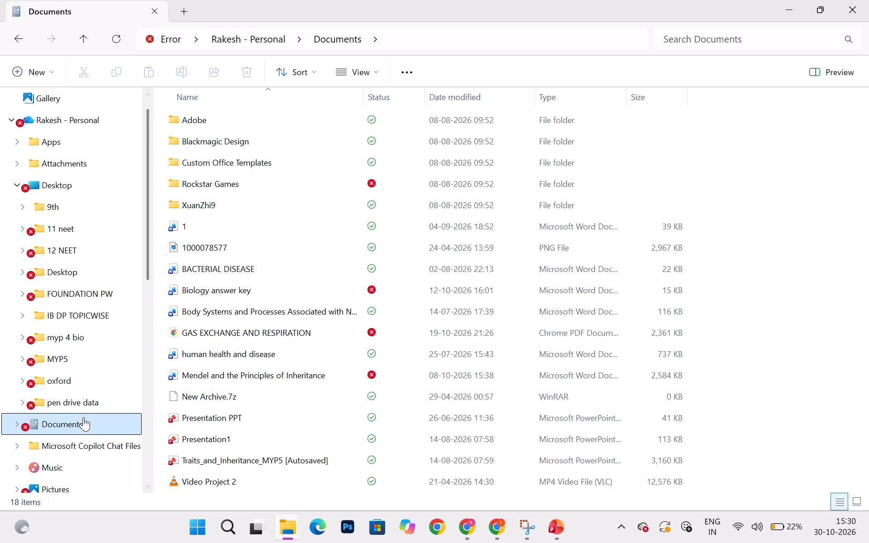
left_click(83, 425)
In the Downloads folder, open the presentation 2027 sta format PPT_69-NF201EA 2026 (1), check its title slide and close it.
scroll(23, 403, "down", 1)
scroll(230, 343, "down", 1)
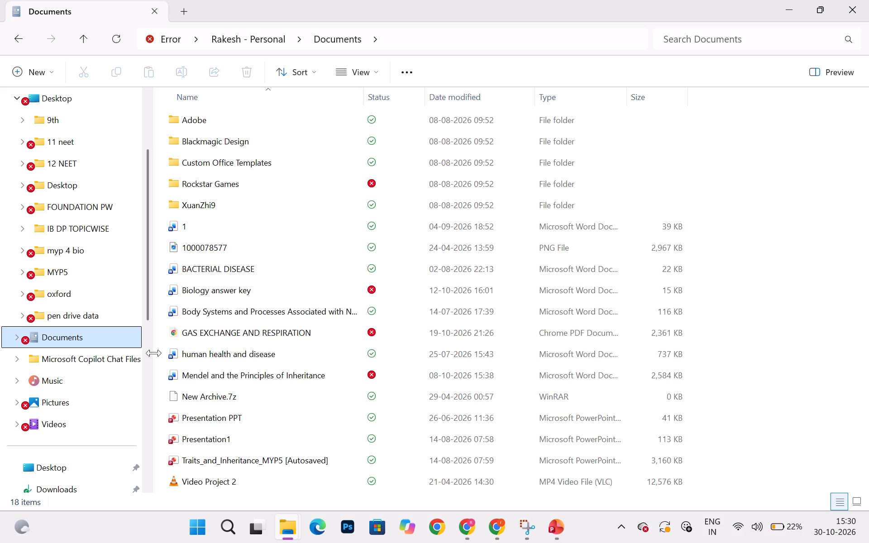
scroll(200, 423, "down", 1)
scroll(79, 365, "down", 1)
left_click(52, 442)
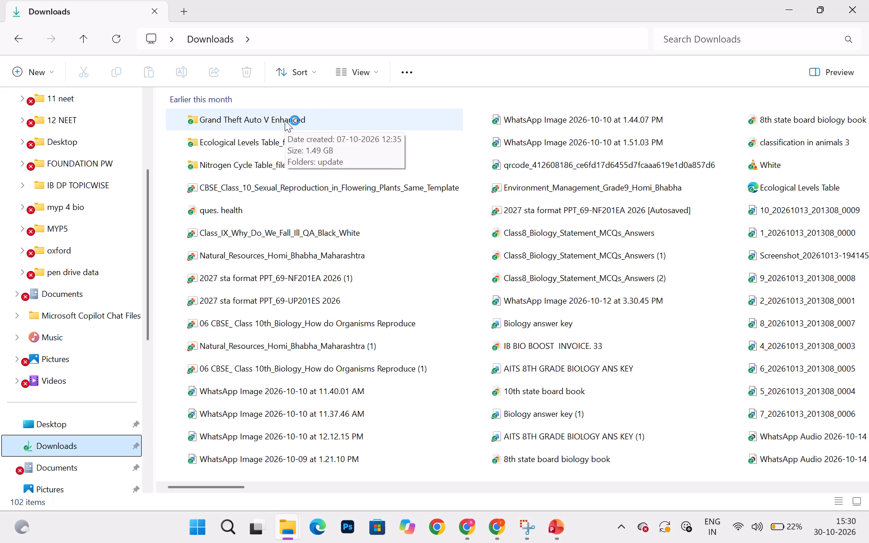
scroll(245, 229, "down", 1)
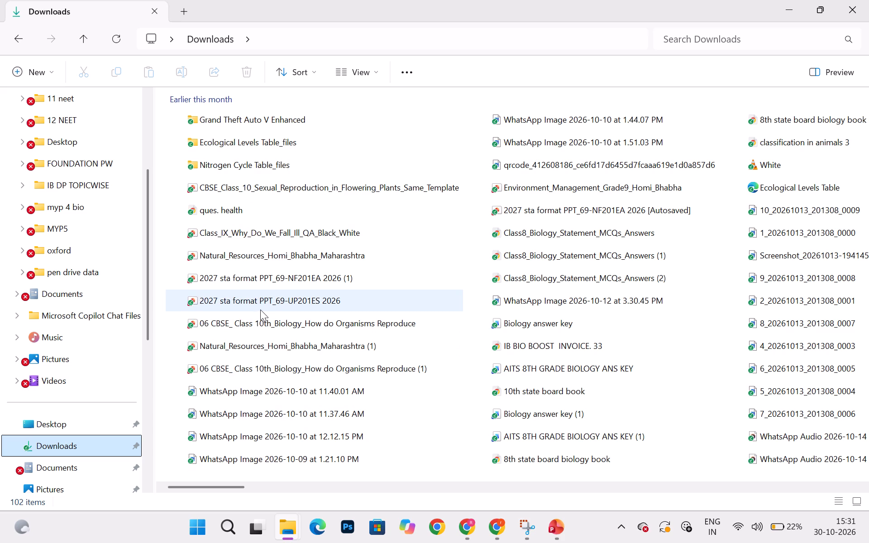
double_click(264, 285)
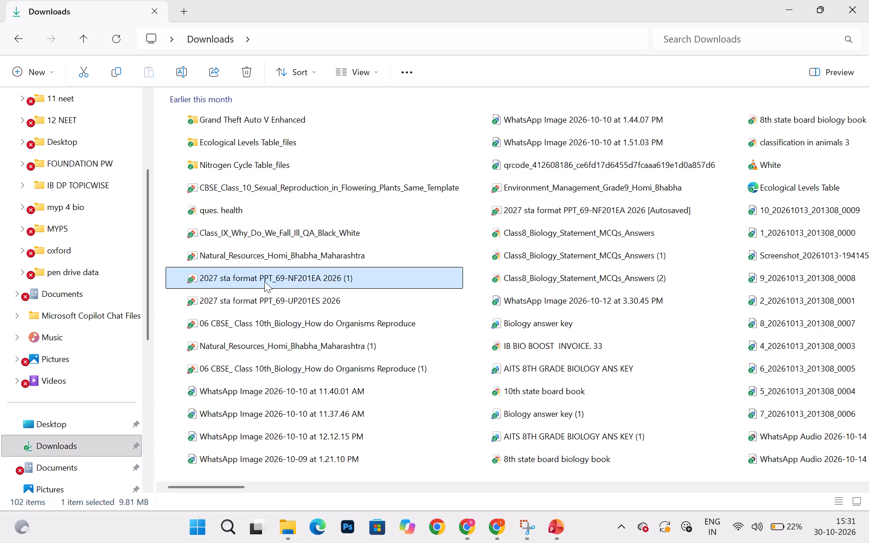
double_click(264, 281)
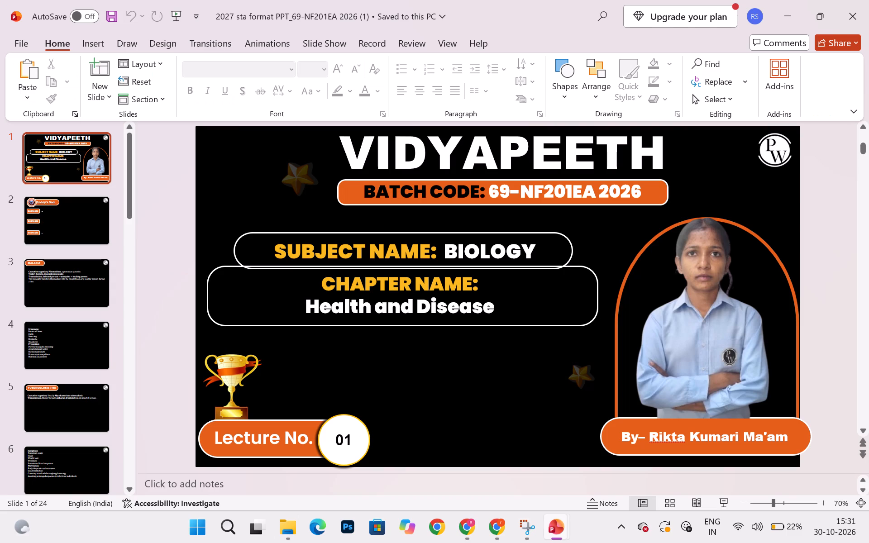
left_click(858, 0)
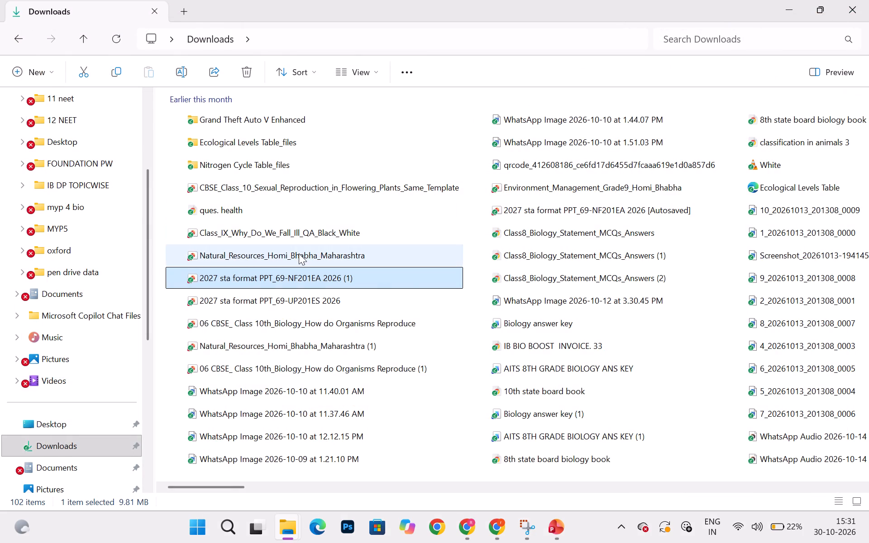
Open the Natural_Resources_Homi_Bhabha_Maharashtra presentation, check its title slide and close it.
double_click(299, 253)
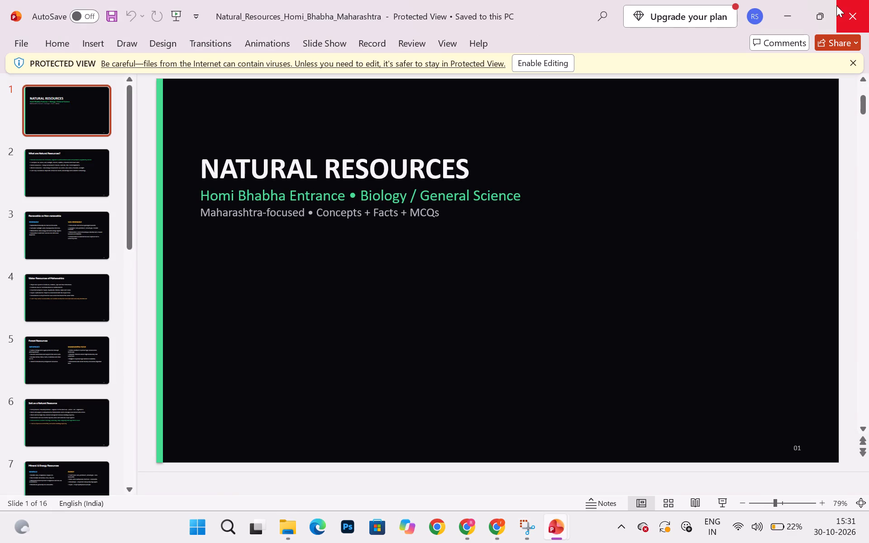
left_click(852, 5)
Open the presentation 06 CBSE_ Class 10th_Biology_How do Organisms Reproduce (1), check its title slide and close it.
scroll(583, 35, "left", 2)
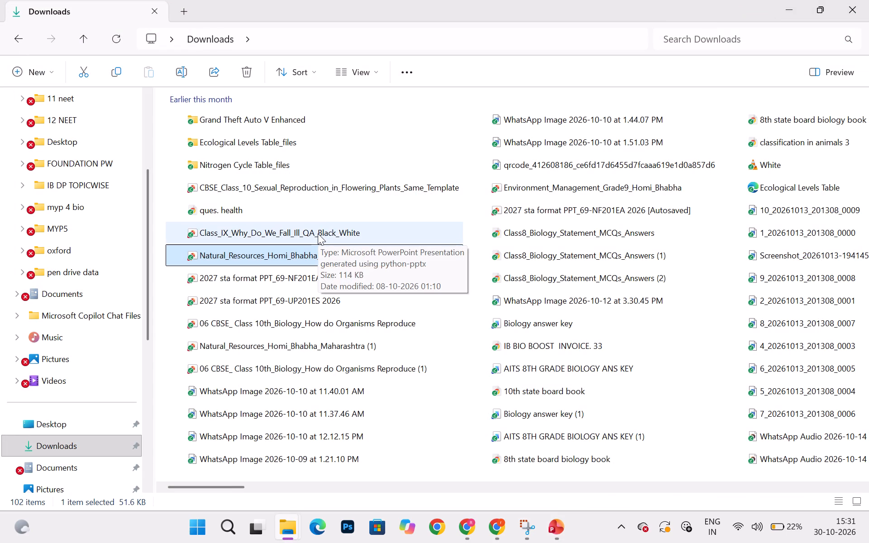
double_click(293, 370)
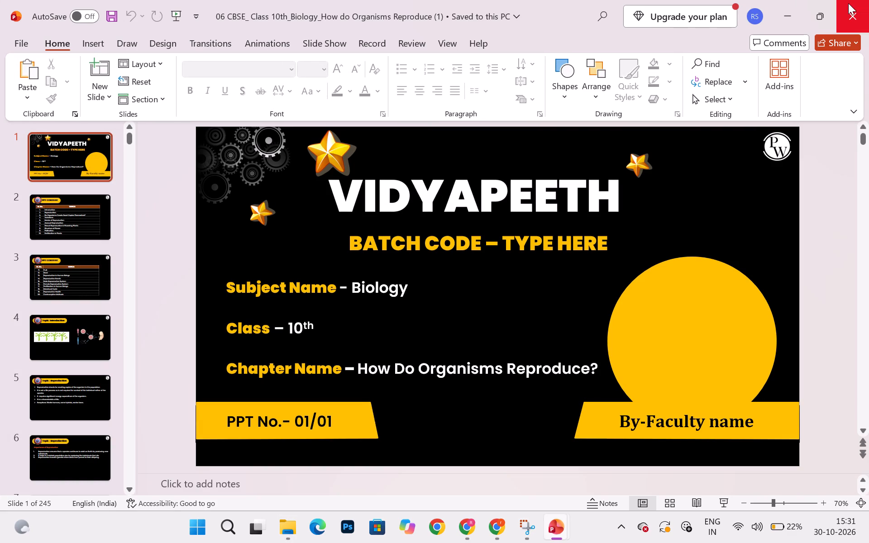
left_click(848, 3)
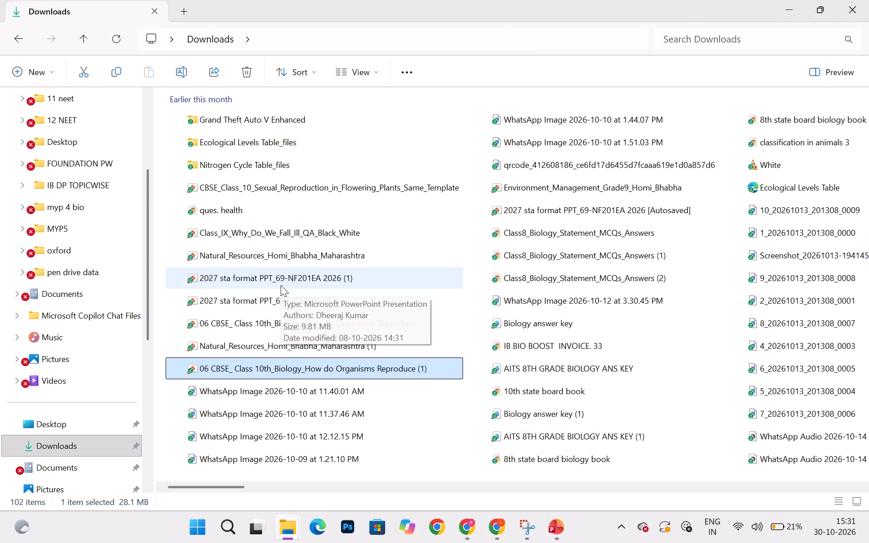
Reopen the presentation 2027 sta format PPT_69-NF201EA 2026 (1), recheck its title slide and close it.
double_click(276, 275)
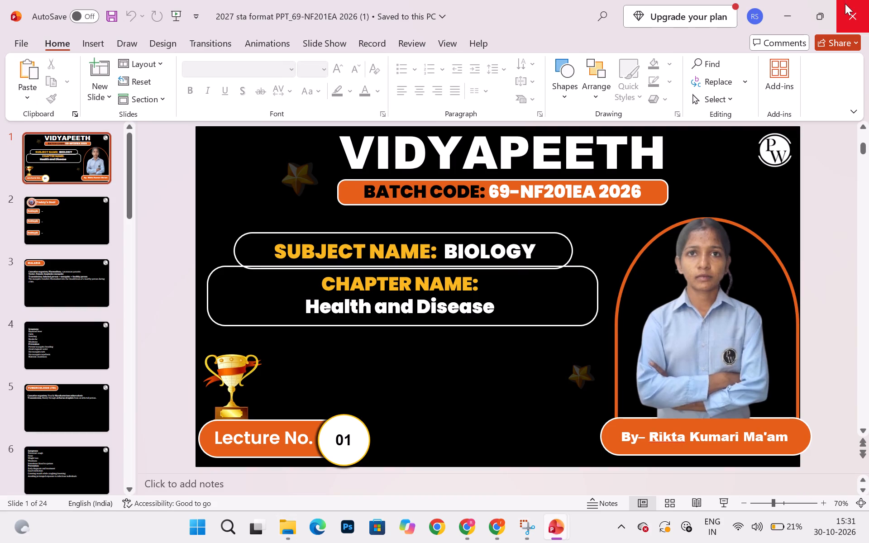
left_click(845, 4)
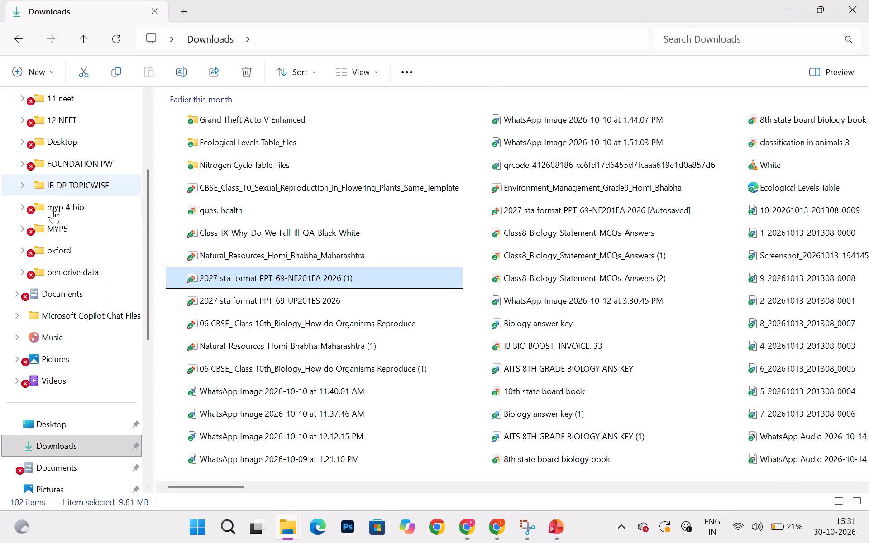
Open the life process presentation from the 9th State folder inside FOUNDATION PW.
left_click(69, 143)
left_click(70, 157)
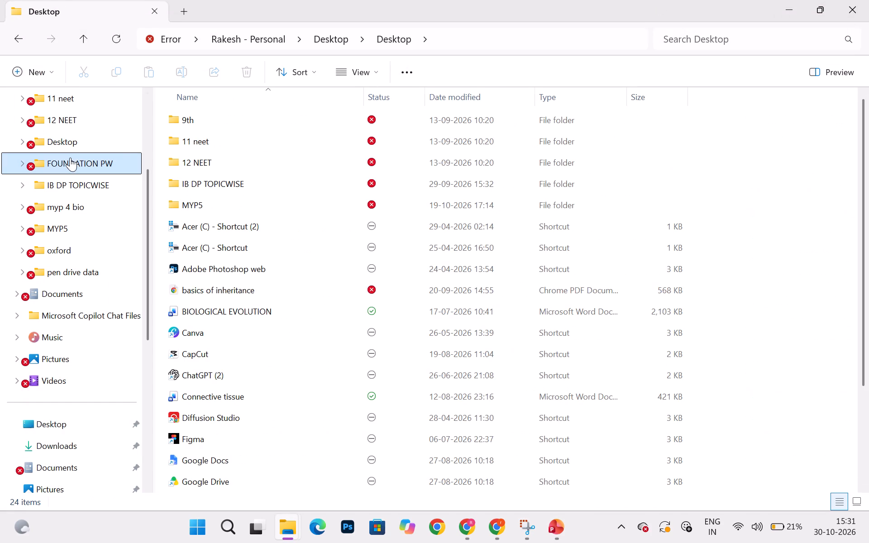
double_click(205, 182)
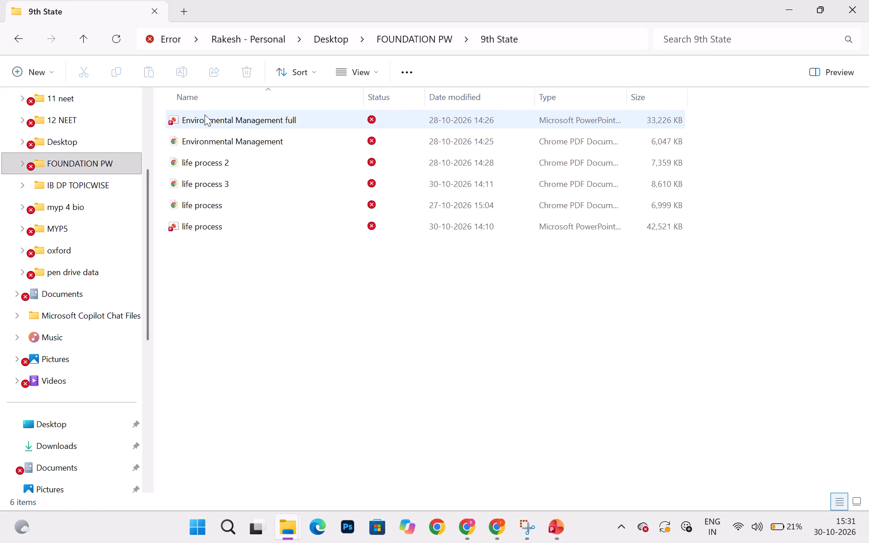
double_click(203, 220)
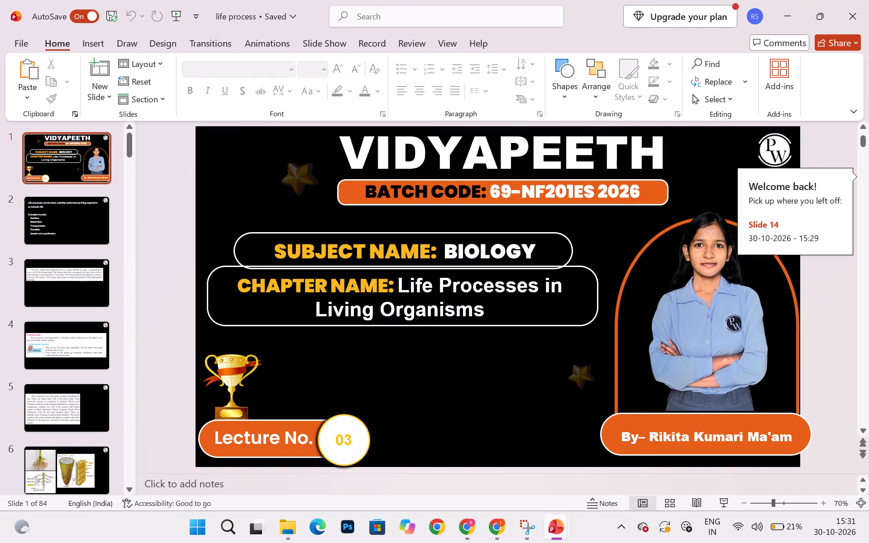
Copy the teacher's photo from the life process title slide and replace the teacher's photo on the Reproduction -2 title slide with it.
right_click(683, 271)
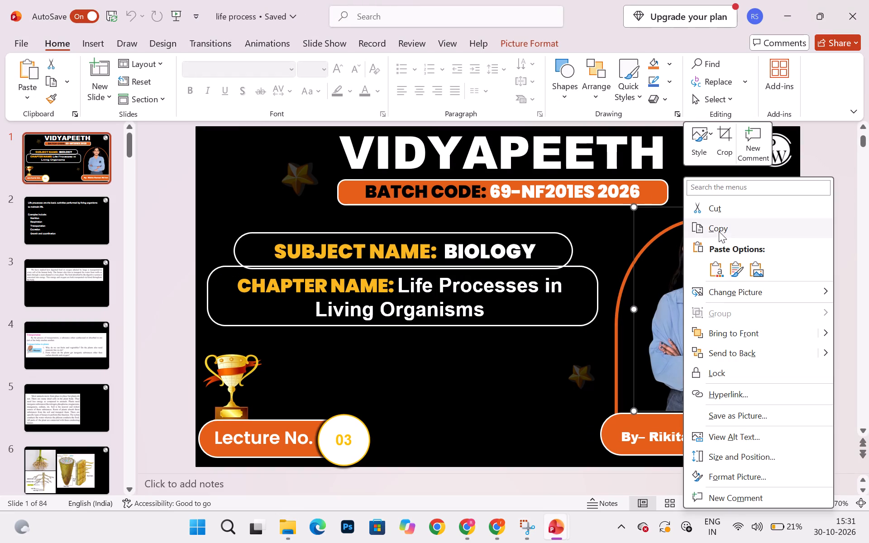
left_click(719, 229)
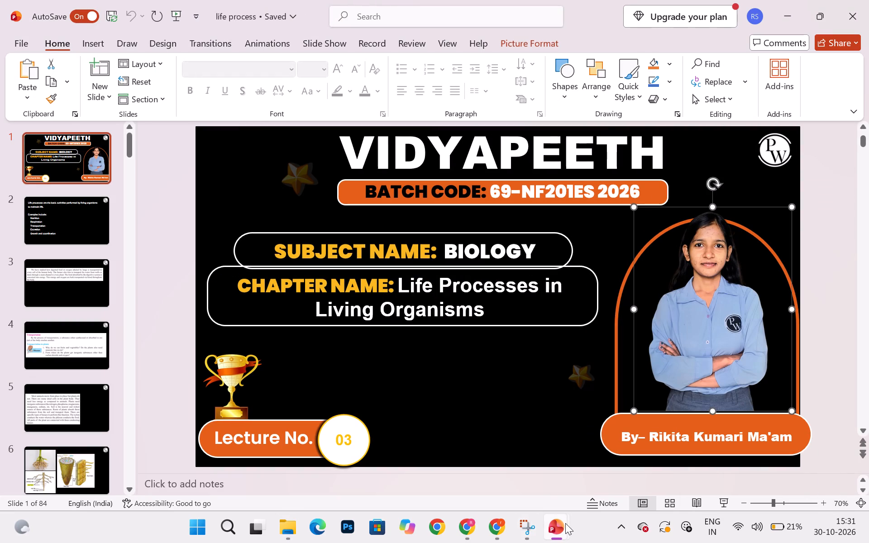
left_click(503, 483)
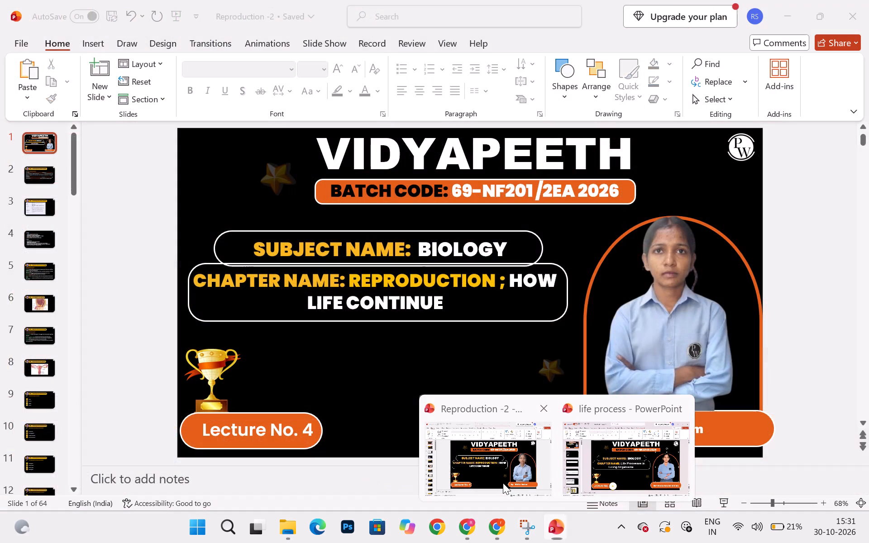
left_click(666, 363)
key("BackSpace")
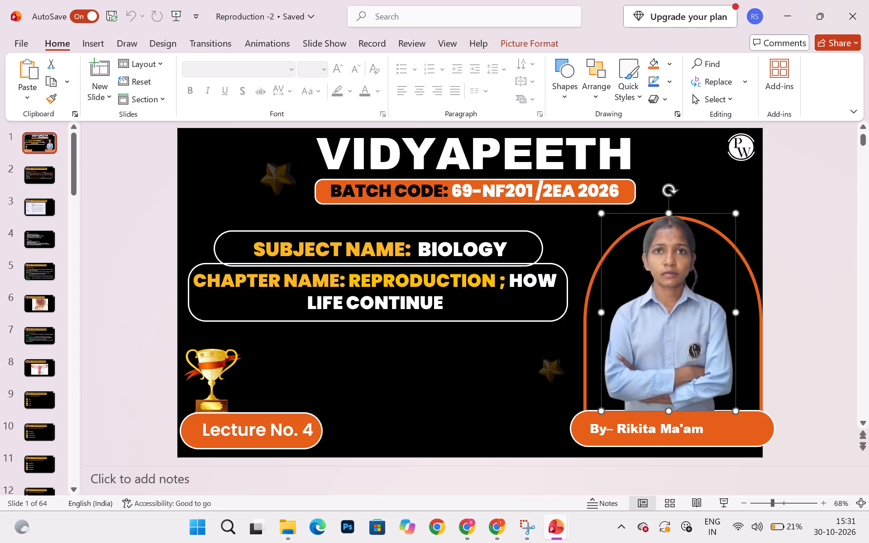
key("ctrl+v")
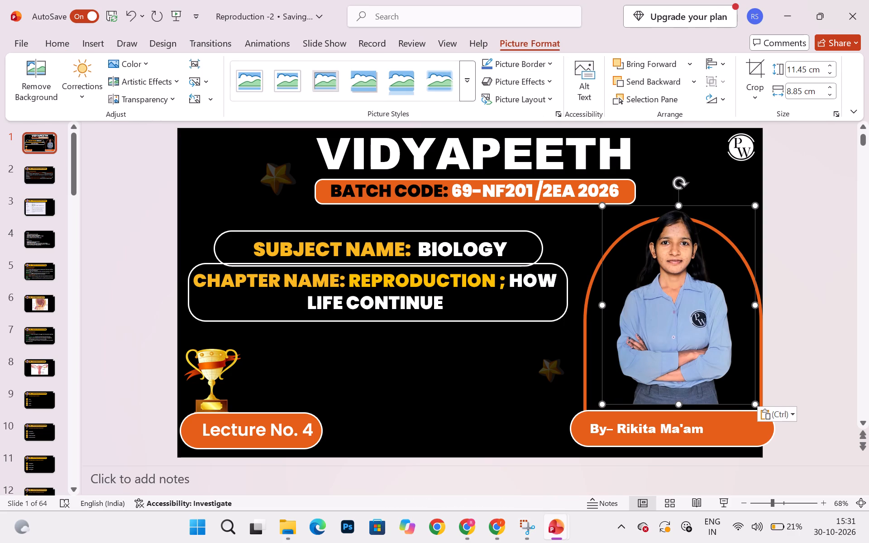
left_click(444, 400)
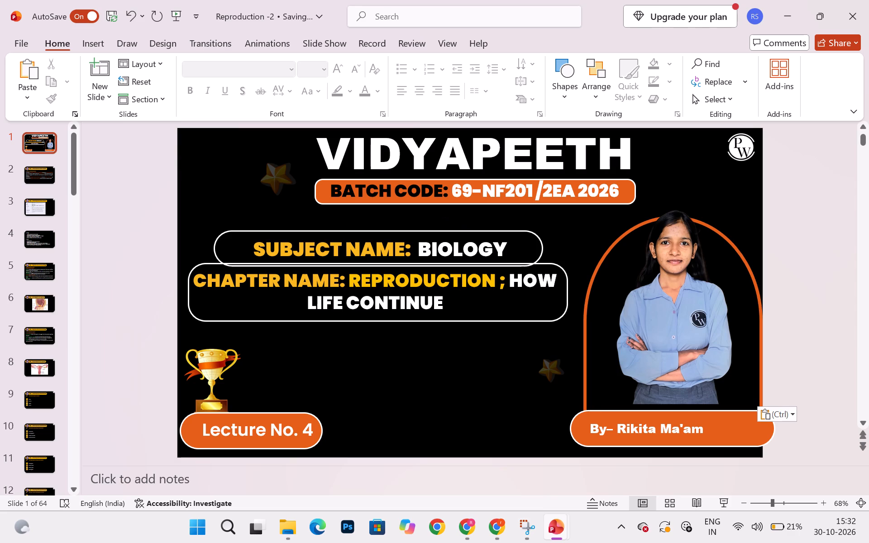
Insert a space before EA in the title slide's batch code so it reads 69-NF201 /2 EA 2026.
left_click(552, 190)
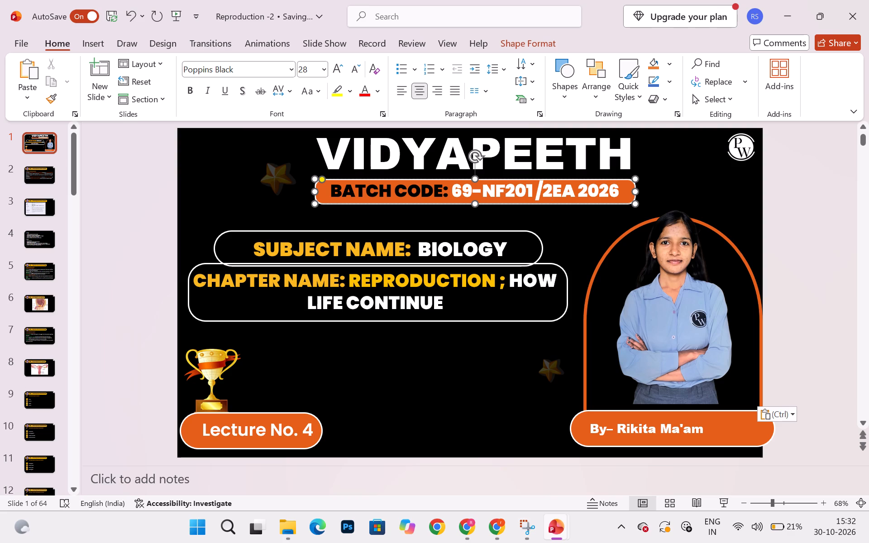
key("space")
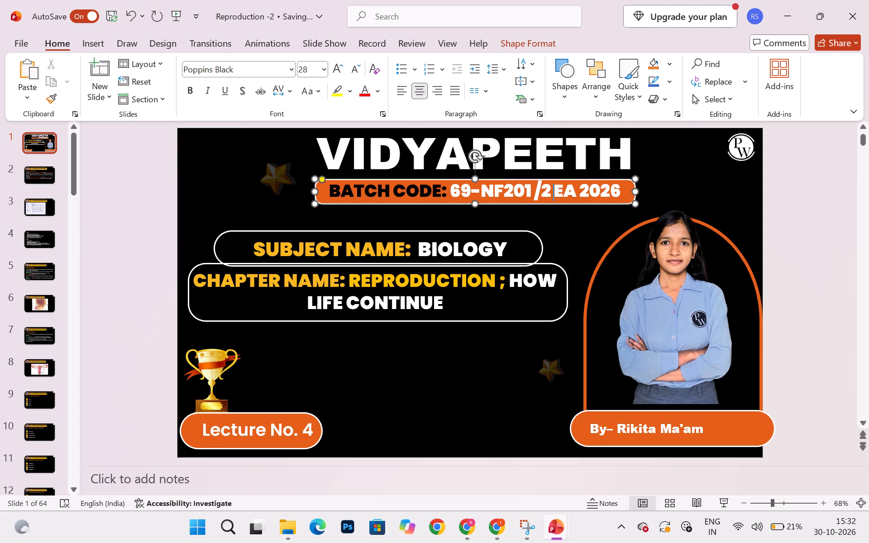
Change the lecture number on the title slide to 5.
left_click(314, 425)
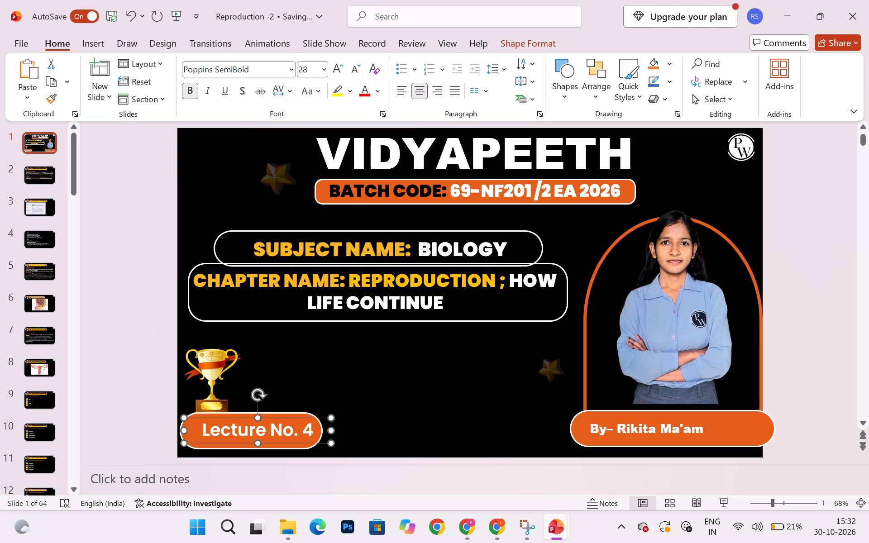
left_click(311, 426)
key("BackSpace")
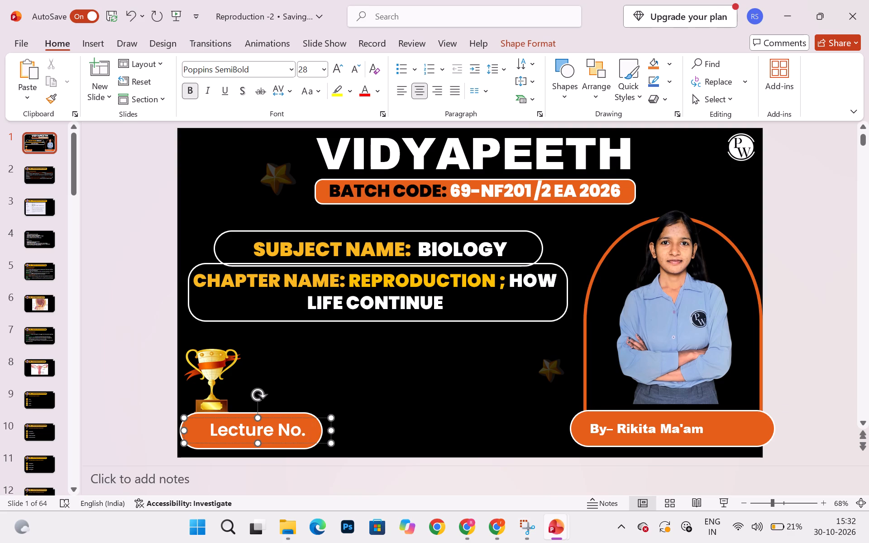
key("5")
Skim the Reproduction -2 slides to the end and back to slide 24, checking homework, zygote–embryo–foetus, pregnancy and unfertilized-egg content.
scroll(31, 286, "down", 6)
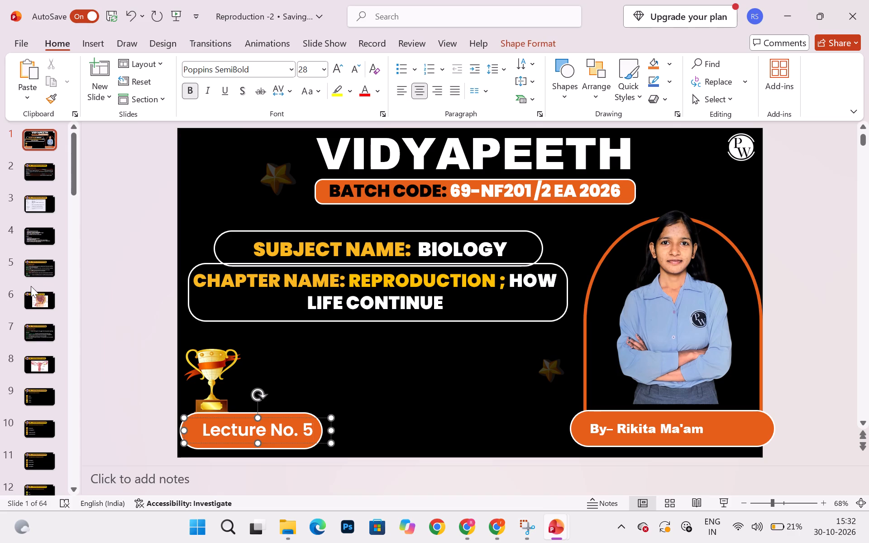
scroll(31, 286, "down", 7)
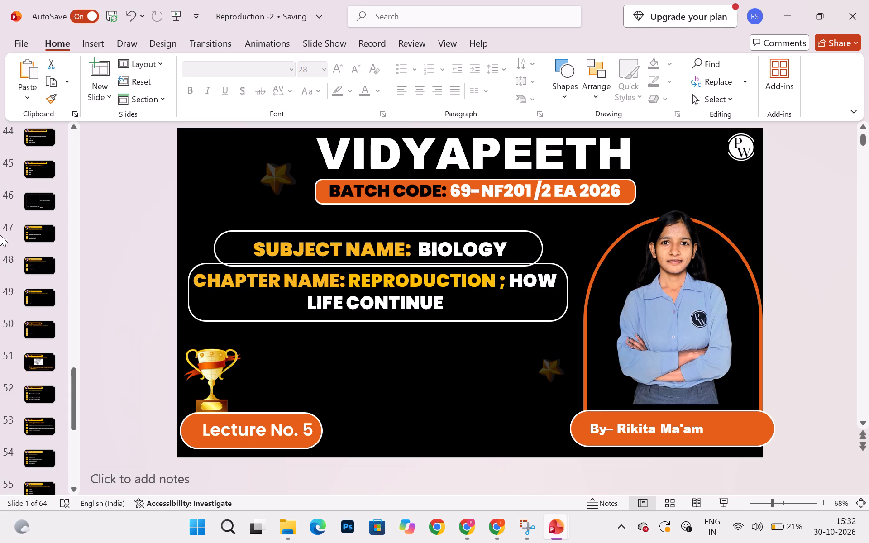
scroll(49, 198, "down", 9)
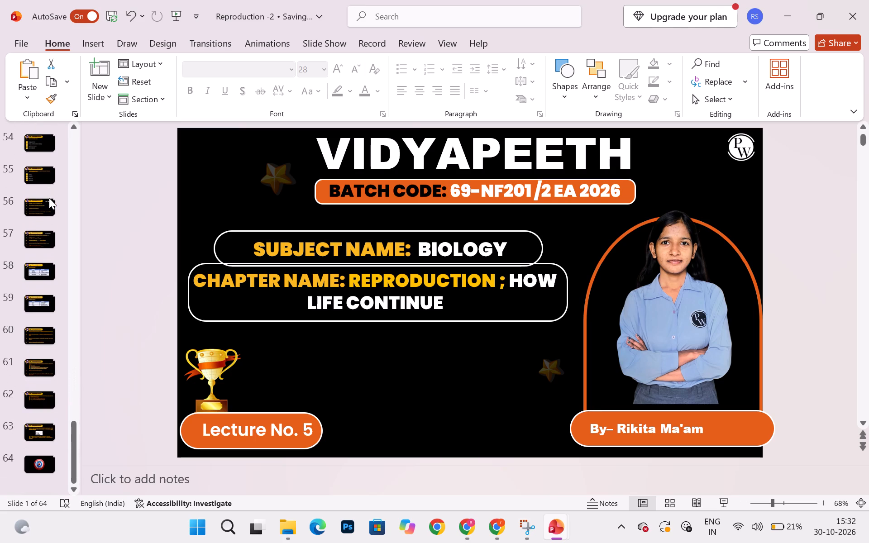
left_click(35, 277)
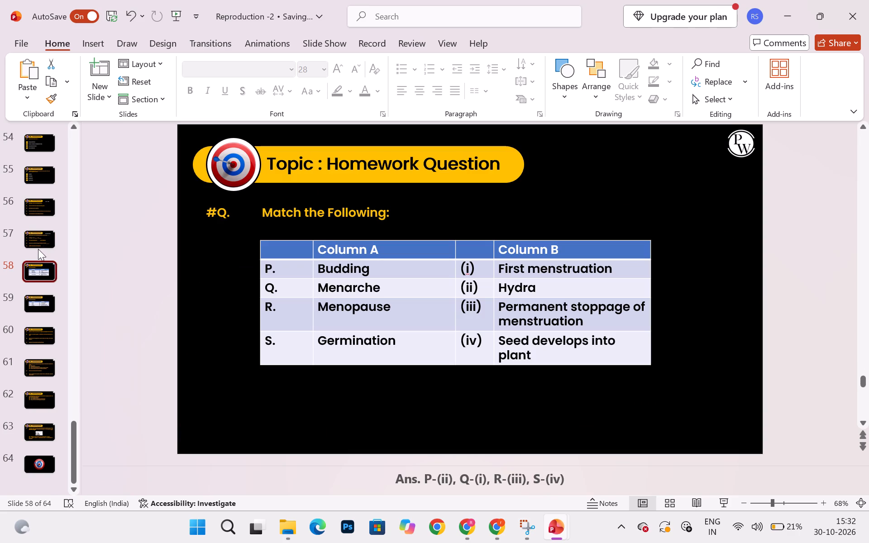
scroll(38, 249, "up", 5)
left_click(38, 152)
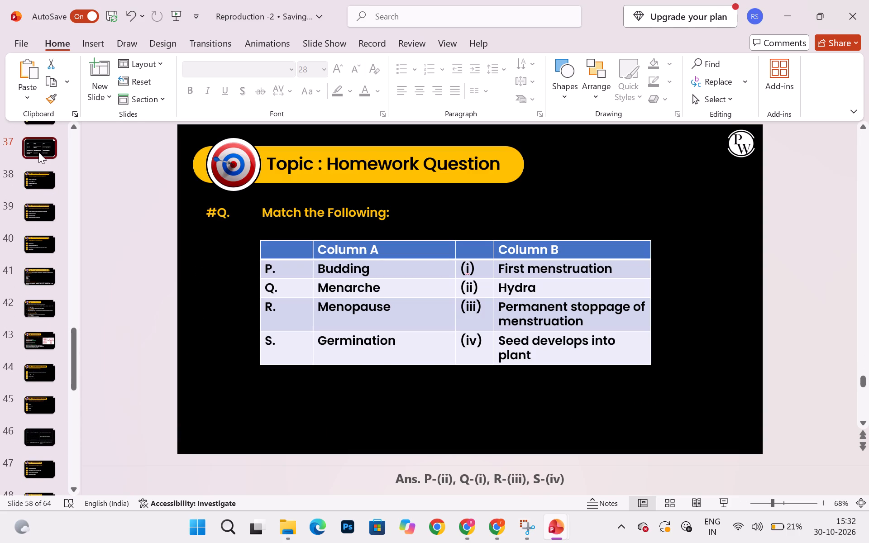
scroll(38, 152, "up", 1)
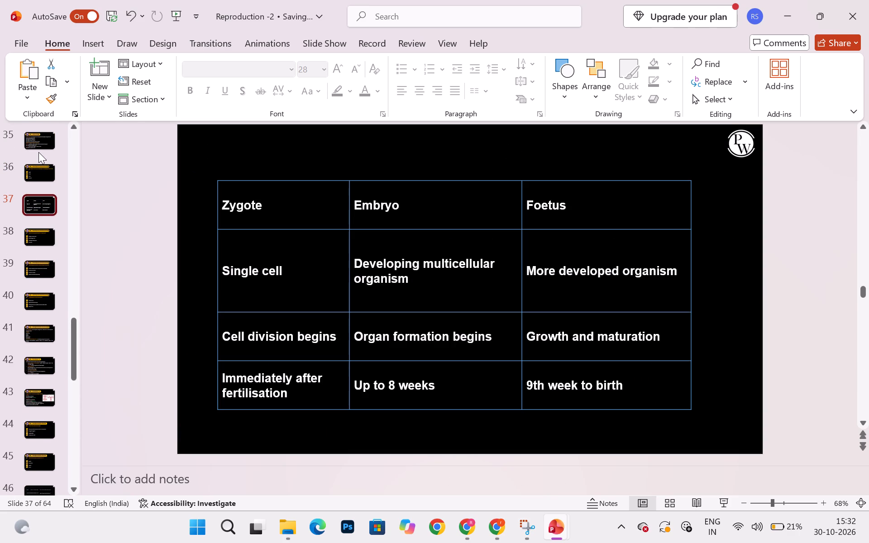
scroll(38, 152, "up", 3)
left_click(38, 152)
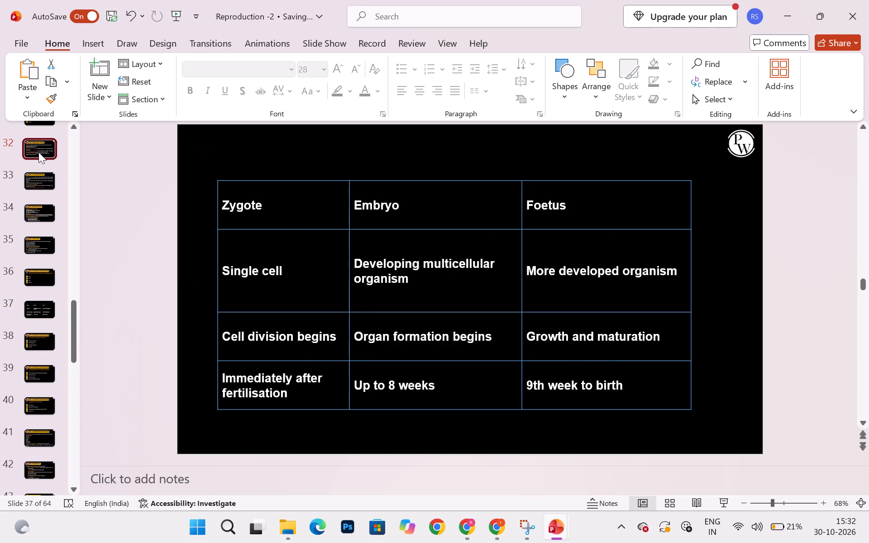
scroll(38, 152, "up", 2)
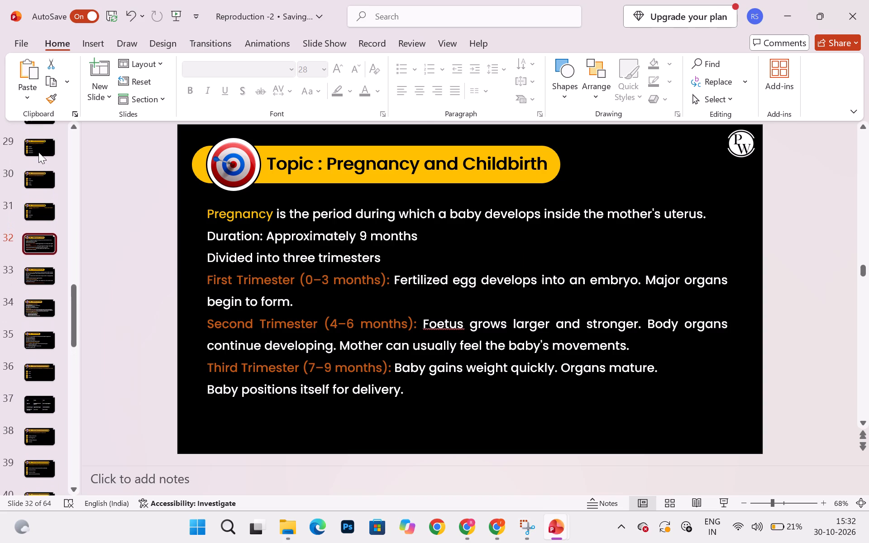
scroll(38, 152, "up", 3)
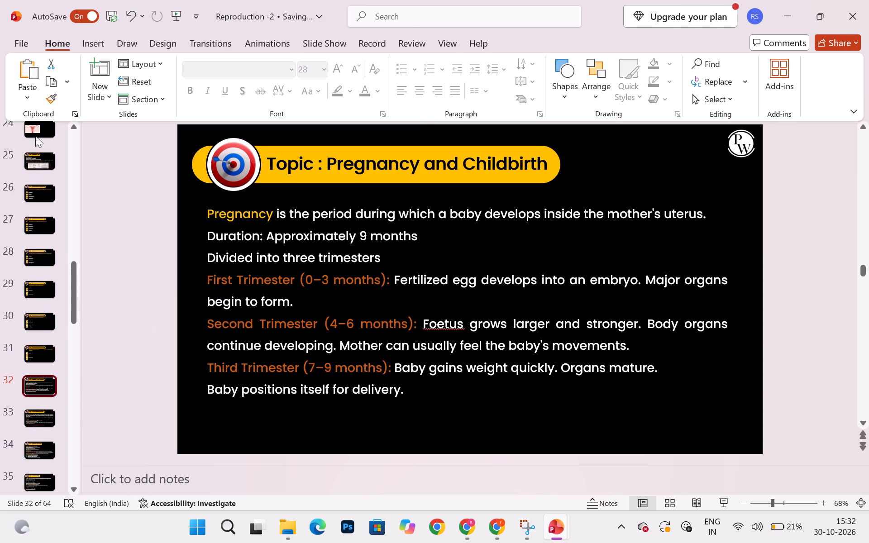
scroll(35, 136, "up", 1)
left_click(35, 157)
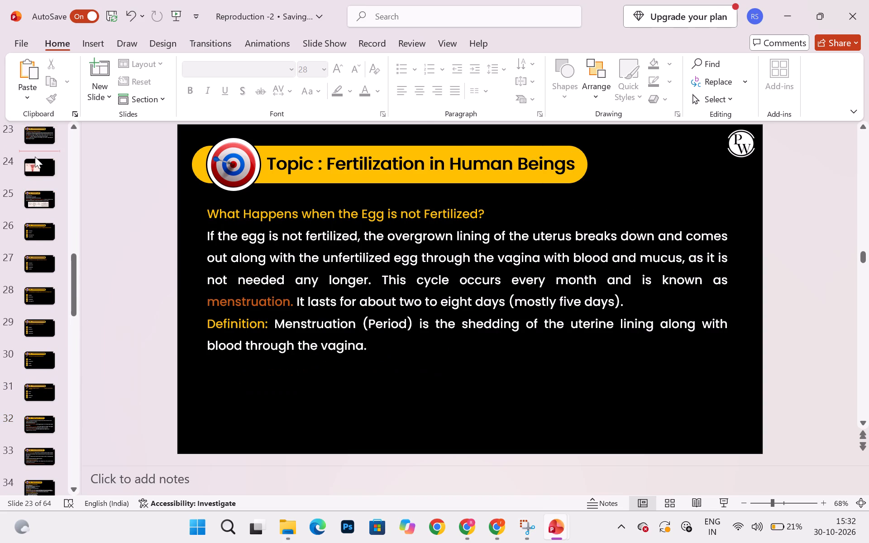
left_click(33, 159)
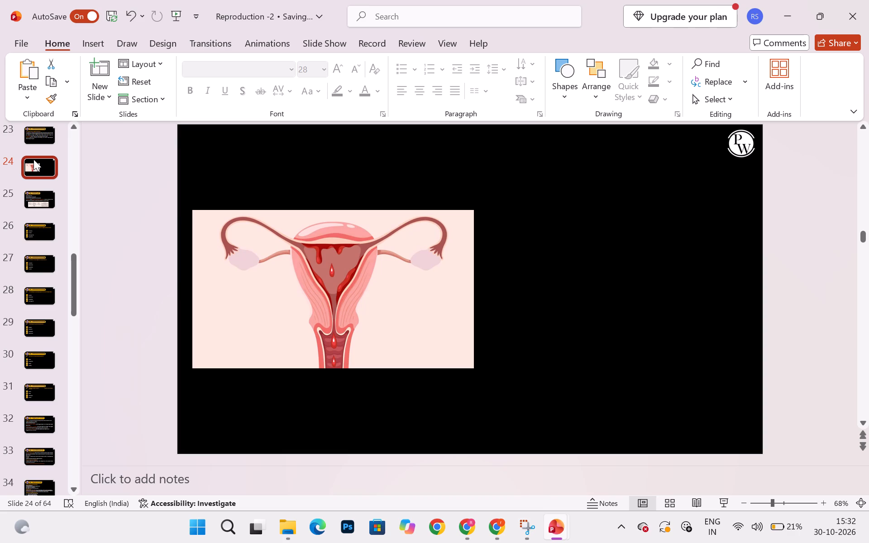
Examine slides 21 to 26 on the placenta, menstruation and the menstrual cycle, finishing on the uterus picture on slide 24.
scroll(33, 159, "up", 1)
left_click(33, 152)
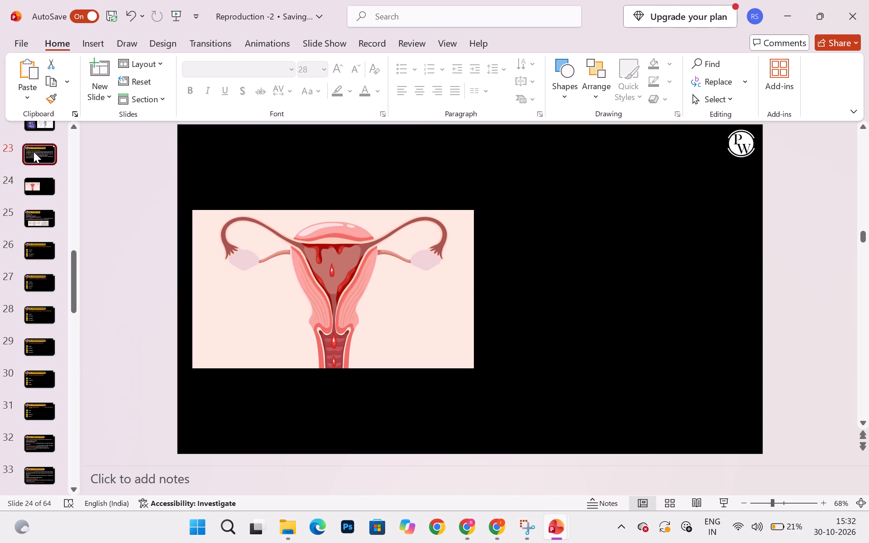
scroll(33, 152, "up", 1)
left_click(33, 148)
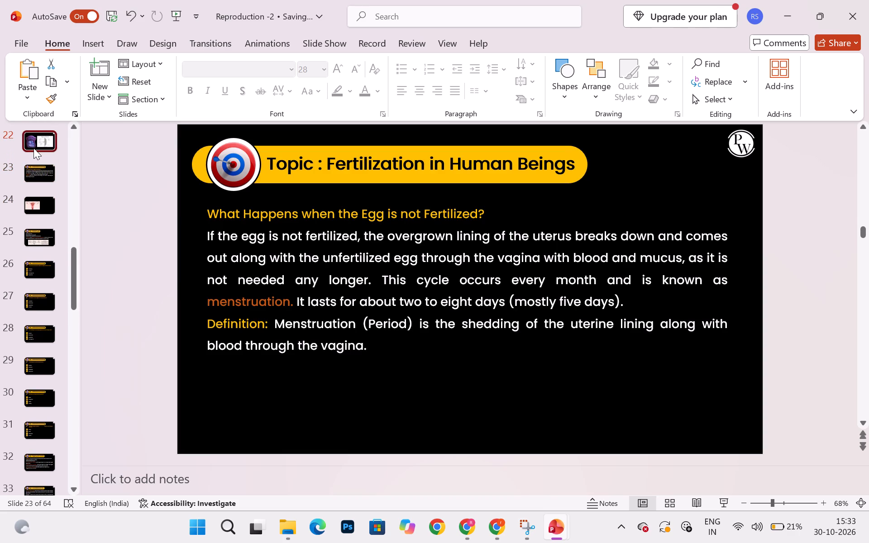
scroll(33, 148, "up", 1)
left_click(34, 124)
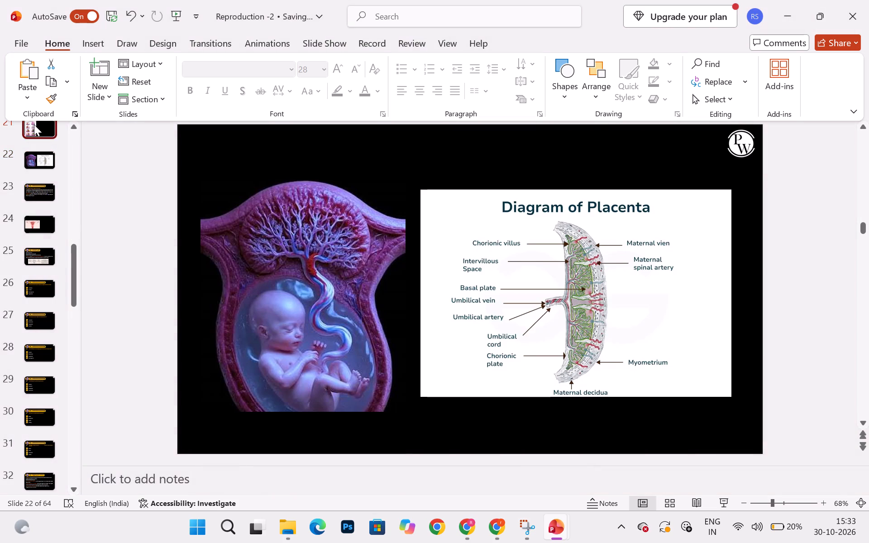
left_click(38, 171)
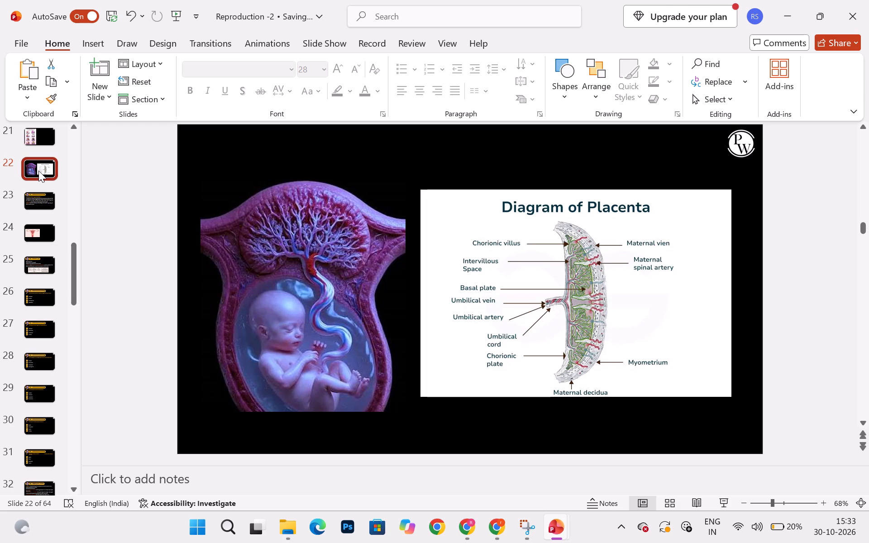
key("Down")
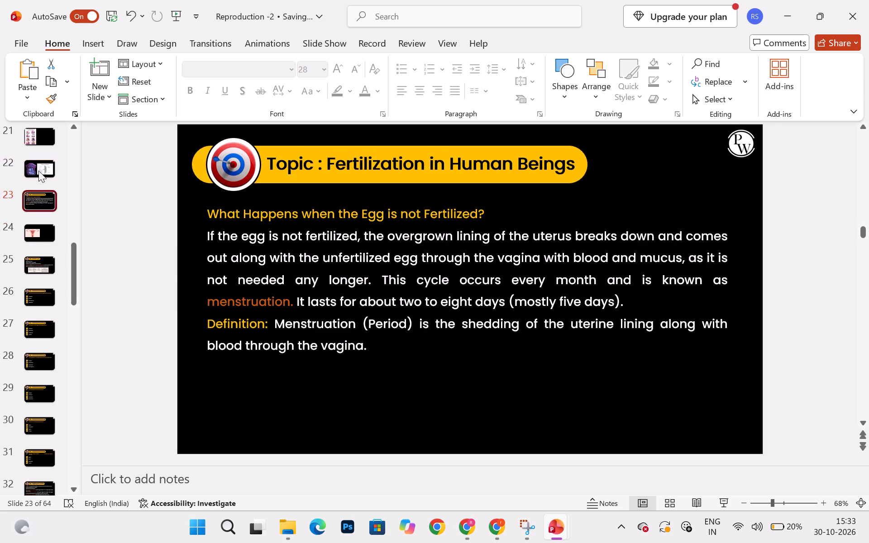
key("Down")
key("Down")
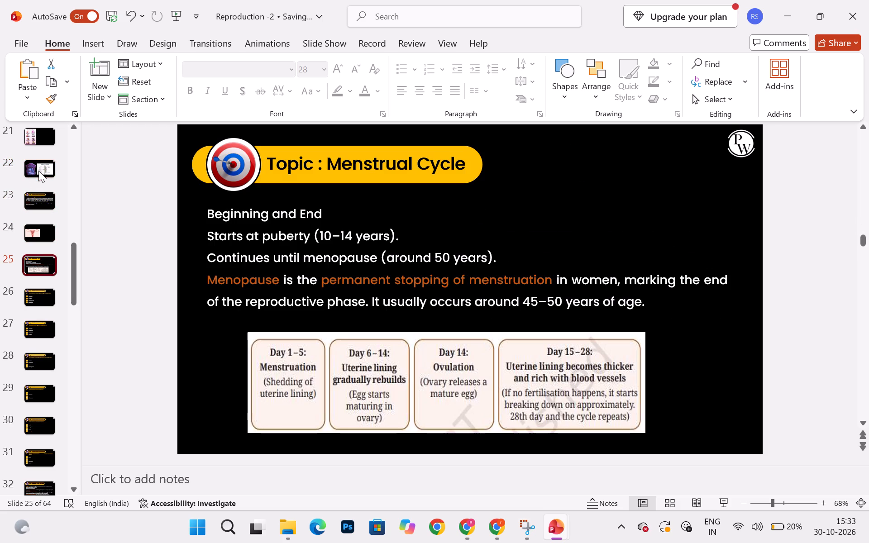
key("Up")
key("Down")
key("Down")
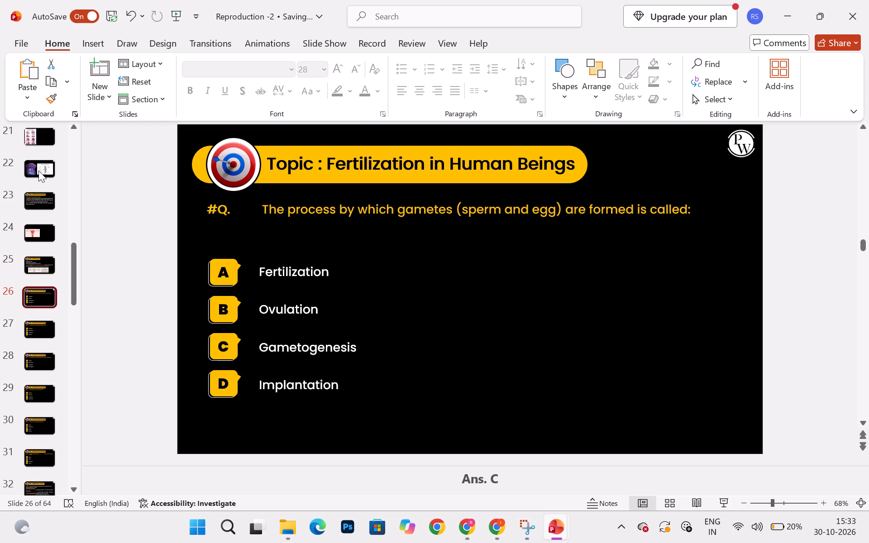
key("Up")
key("Up")
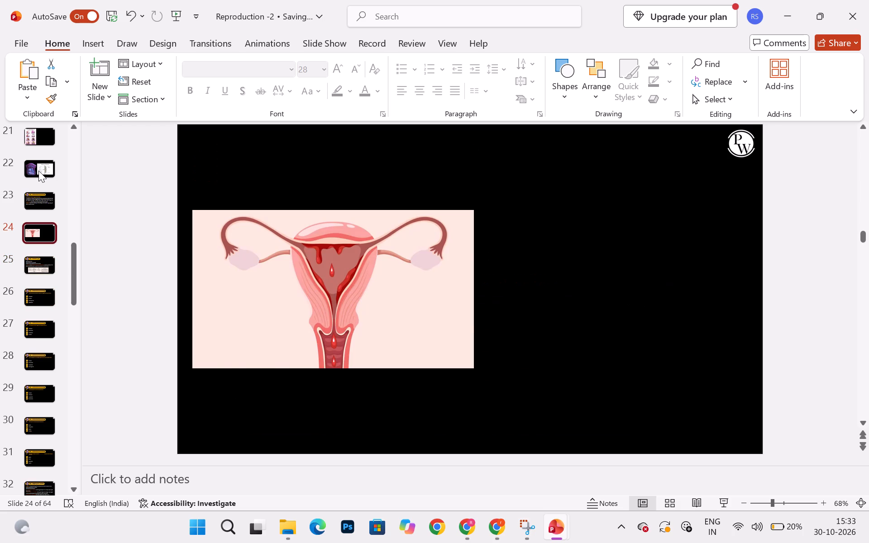
key("Up")
key("Down")
left_click(494, 517)
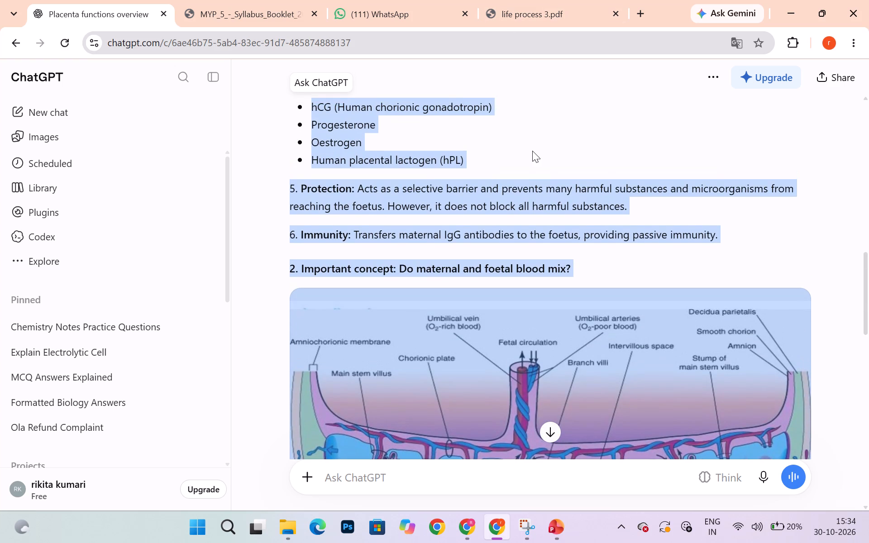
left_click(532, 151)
Copy the placenta definition and the "1. Major functions of placenta" heading from the answer onto a new slide after slide 22 in PowerPoint's Reproduction -2.
scroll(532, 151, "up", 3)
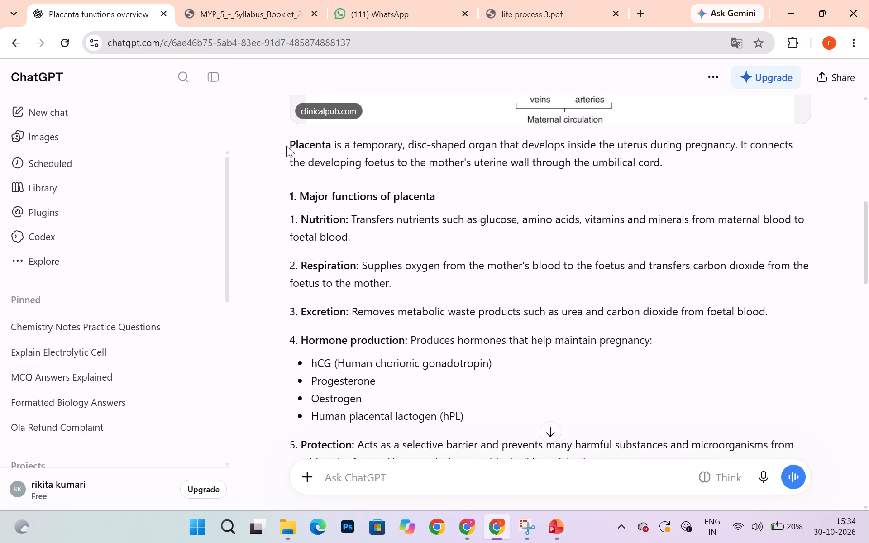
left_click_drag(286, 146, 672, 194)
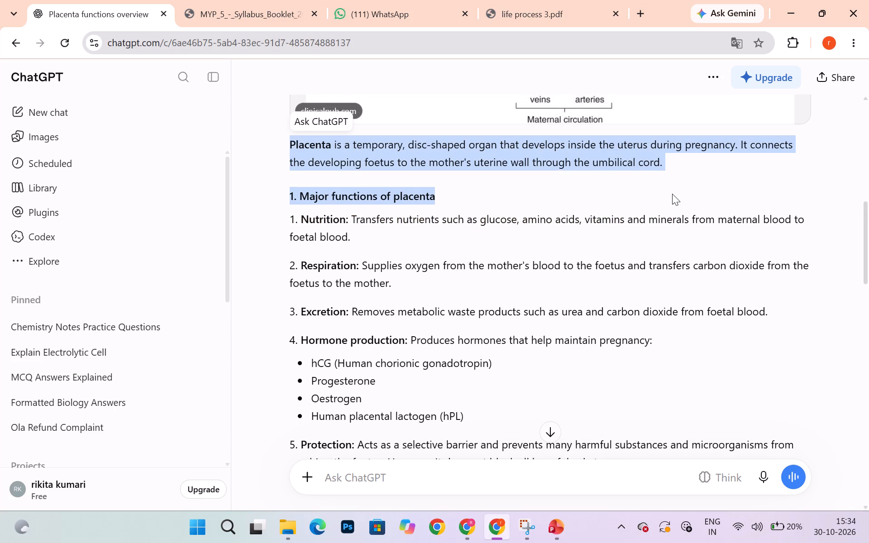
key("ctrl+c")
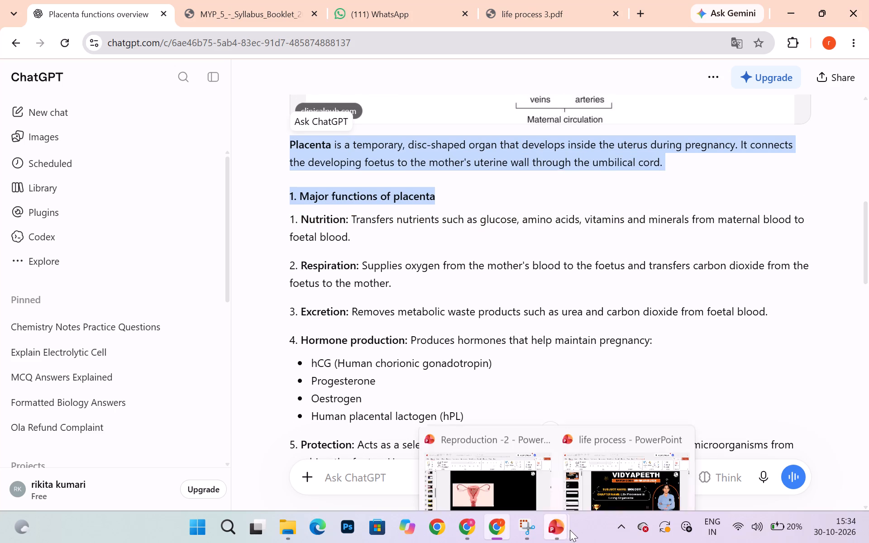
left_click(523, 455)
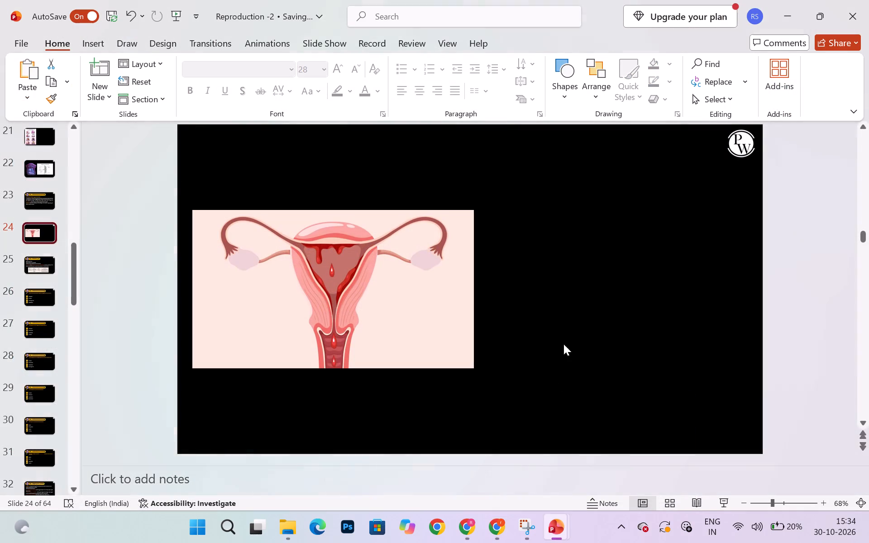
left_click(39, 170)
left_click(101, 63)
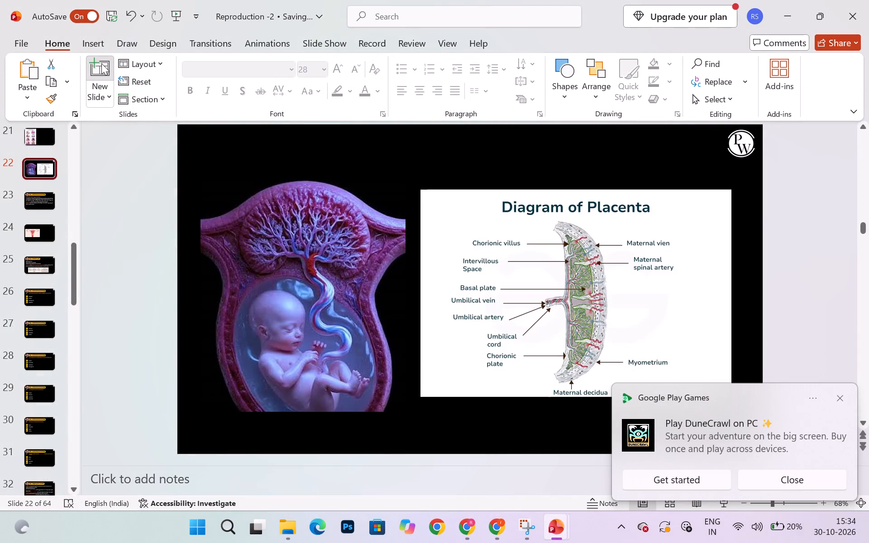
key("ctrl+v")
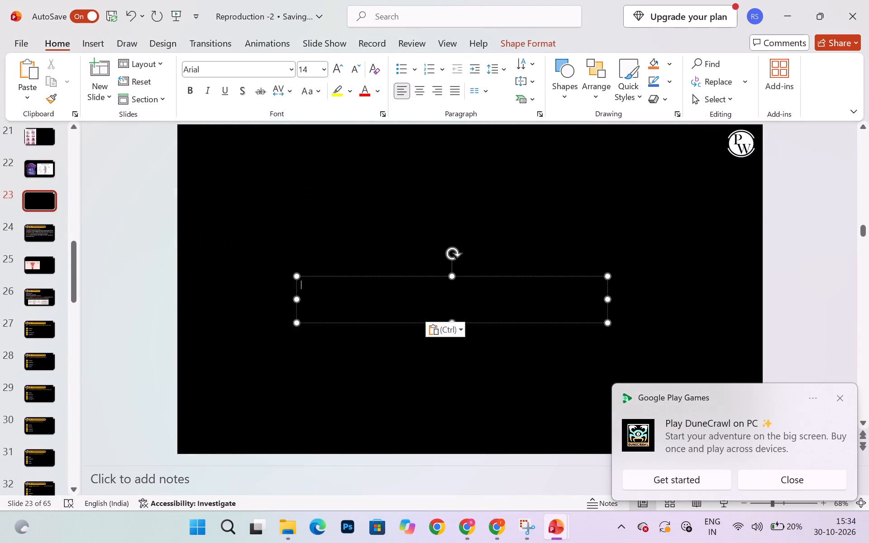
Format all the pasted placenta text as white, 28 pt, bold, with 1.5 line spacing.
key("ctrl+a")
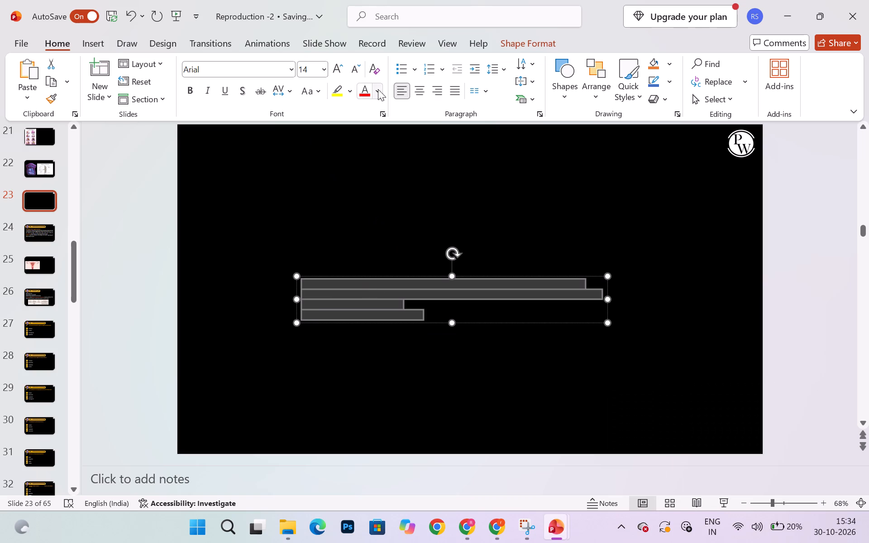
left_click(378, 92)
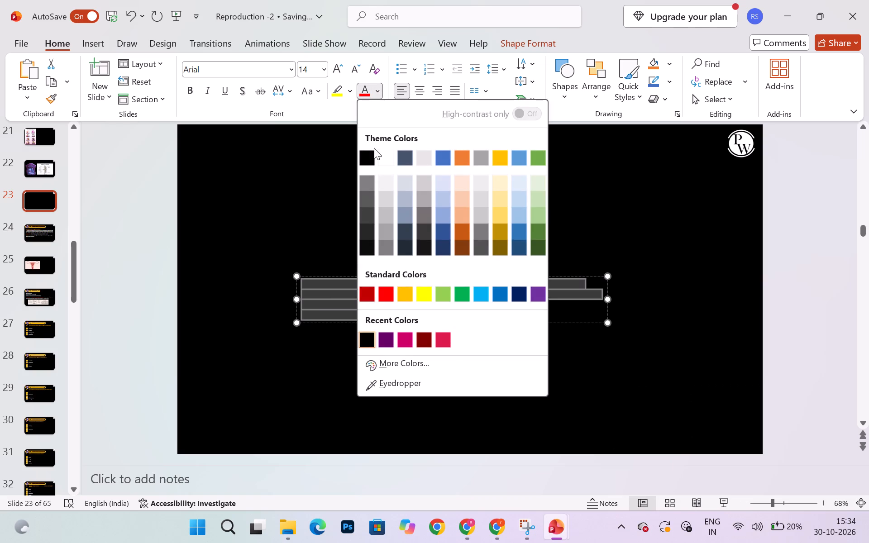
left_click(382, 159)
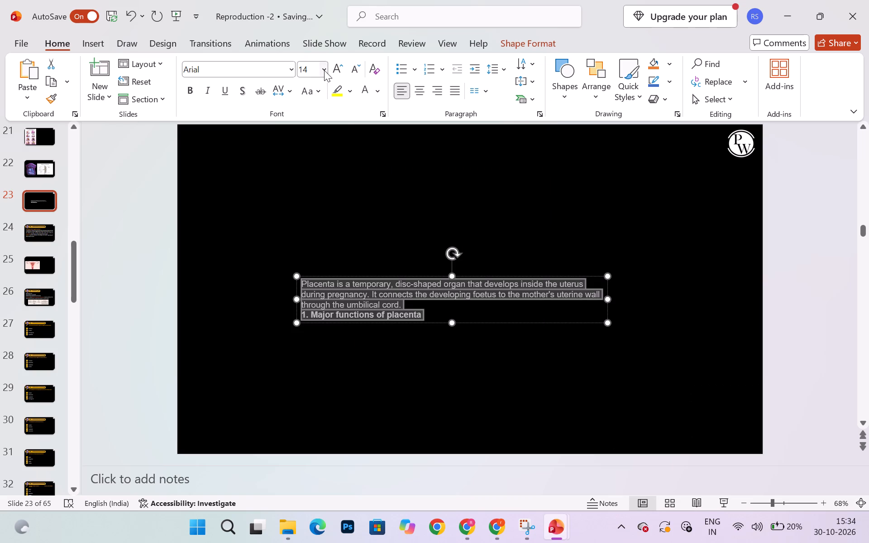
left_click(324, 70)
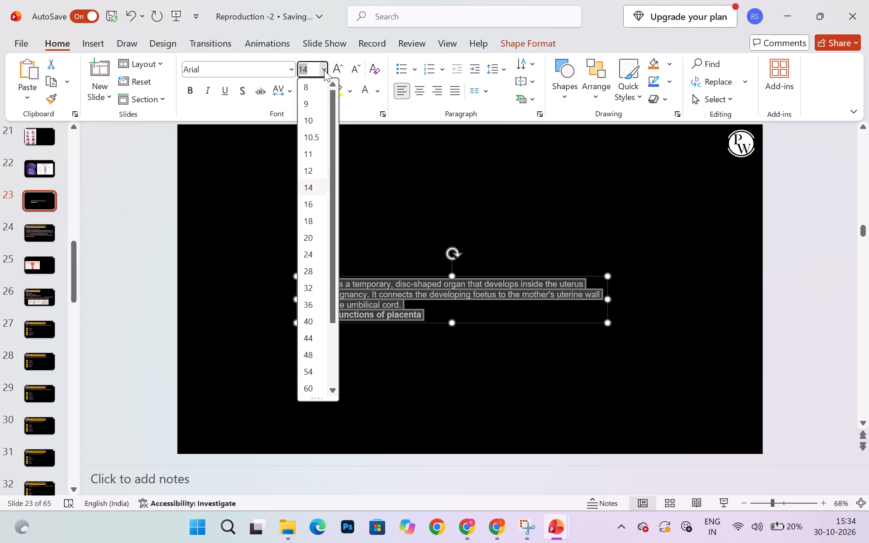
left_click(307, 268)
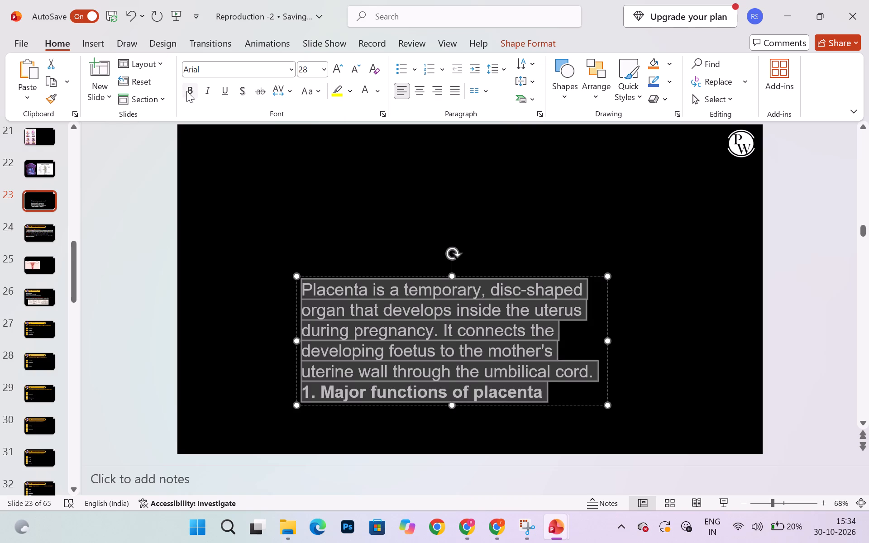
left_click(186, 91)
left_click(498, 73)
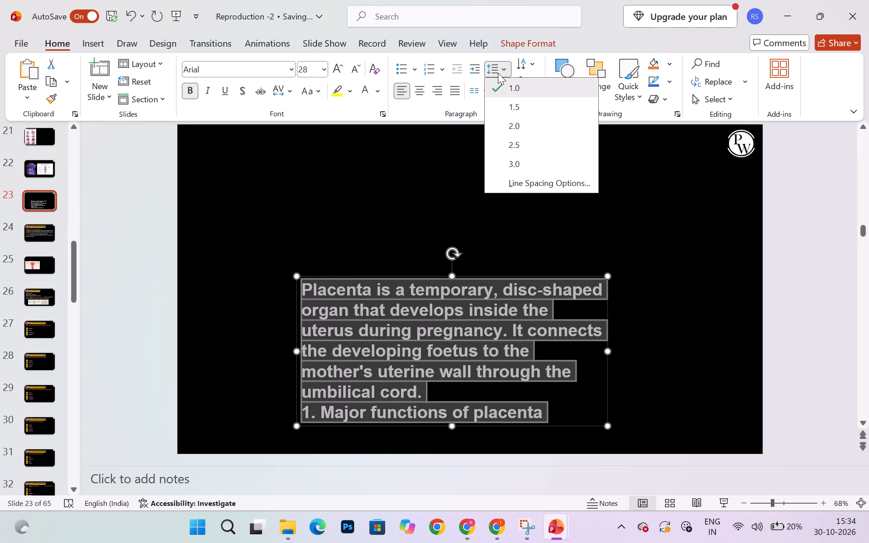
left_click(505, 105)
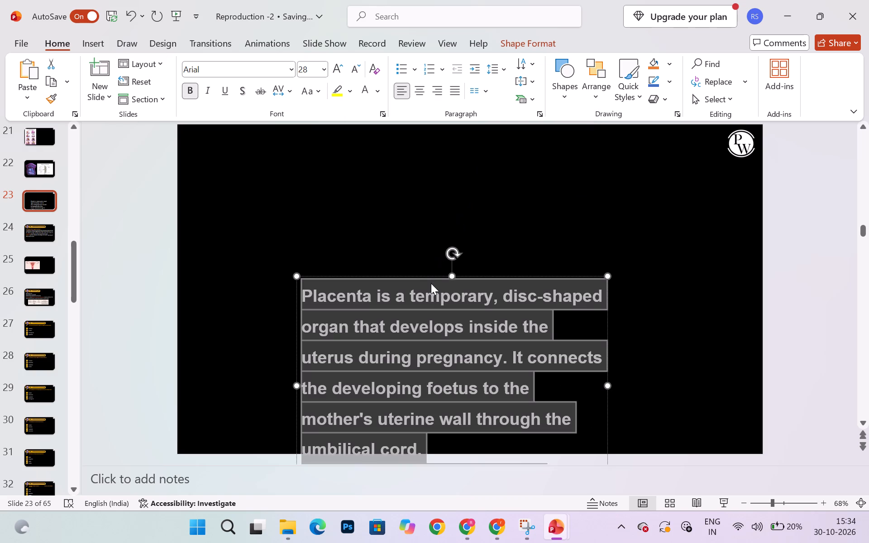
Move the placenta text box to the slide's upper left and widen it to span most of the slide.
left_click_drag(443, 275, 370, 157)
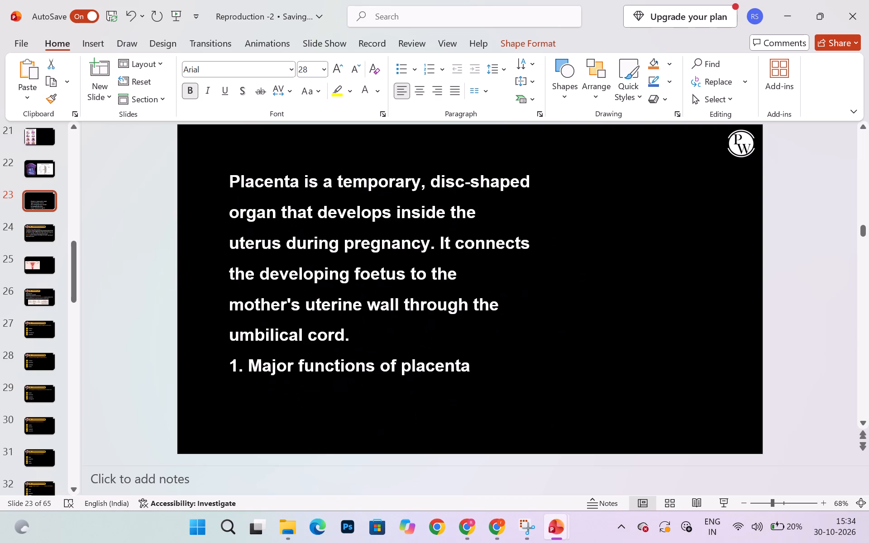
left_click_drag(370, 157, 370, 156)
left_click_drag(536, 271, 691, 278)
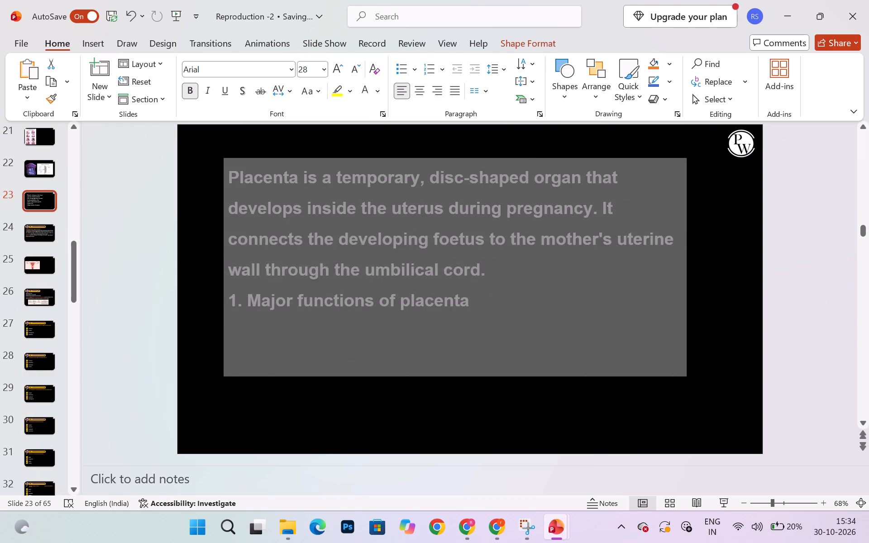
left_click_drag(691, 278, 718, 278)
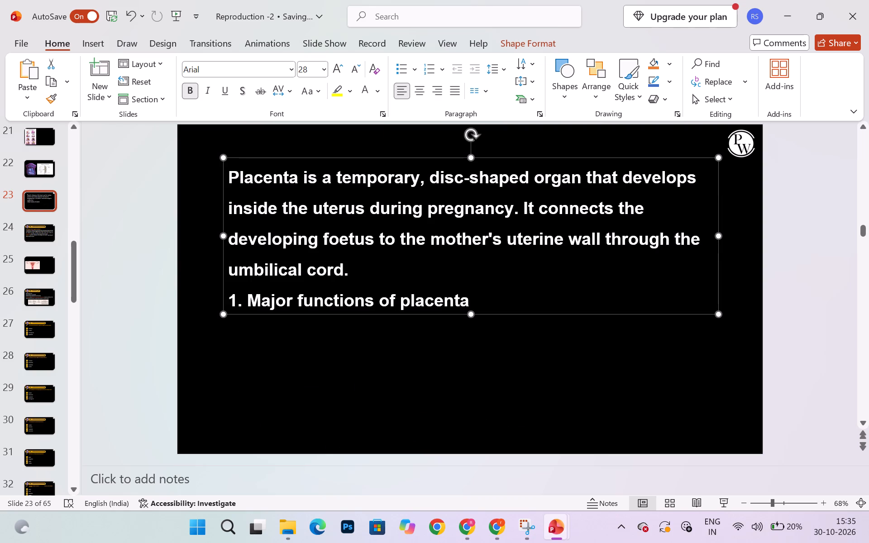
left_click_drag(476, 155, 456, 151)
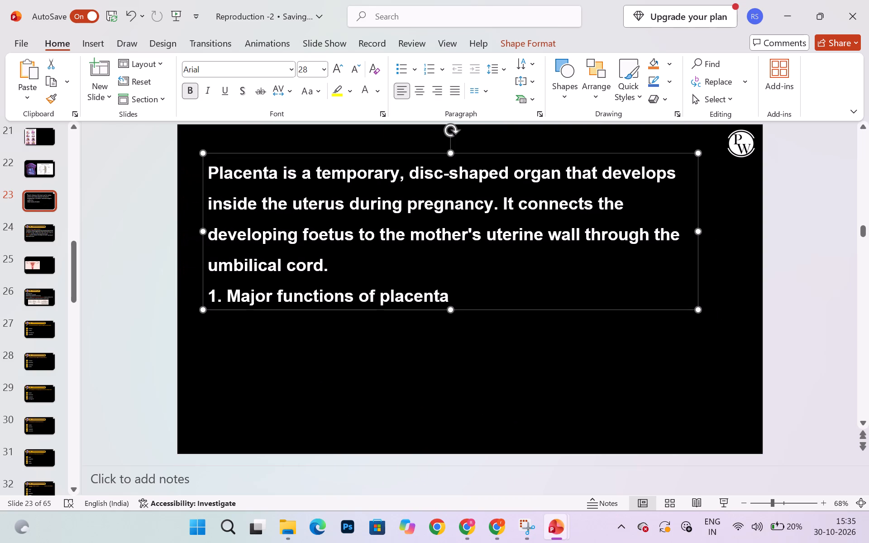
Move the "1. Major functions of placenta" line from slide 23 onto a new slide 24 and place it at the top centre.
left_click(208, 291)
left_click_drag(208, 291, 517, 286)
key("ctrl+x")
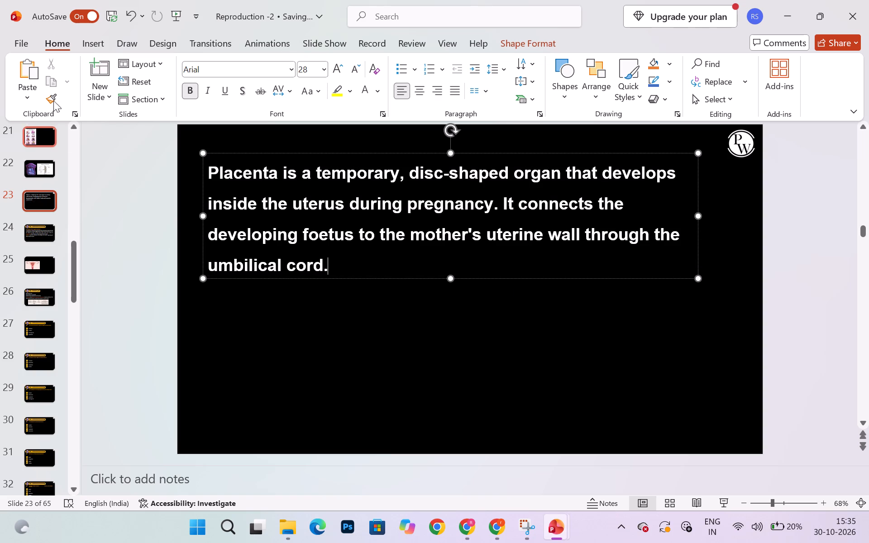
left_click(102, 72)
key("ctrl+v")
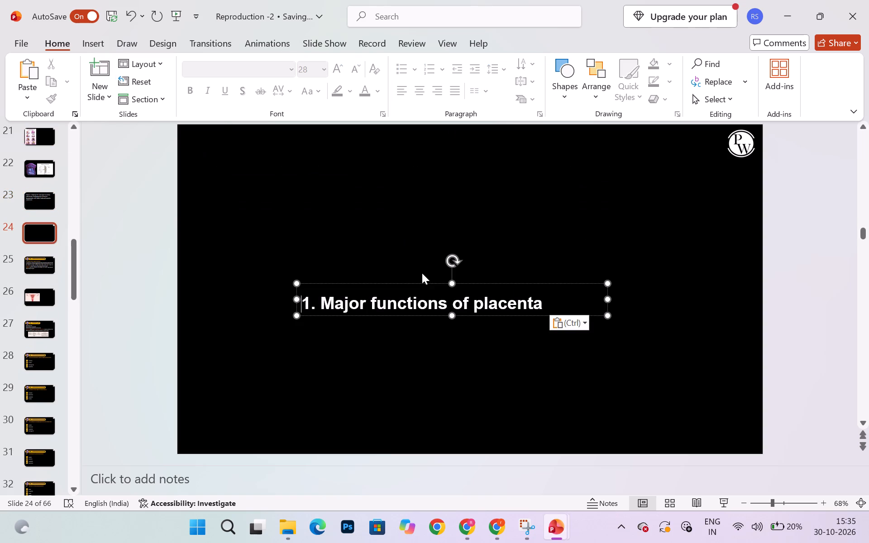
left_click_drag(400, 288, 461, 196)
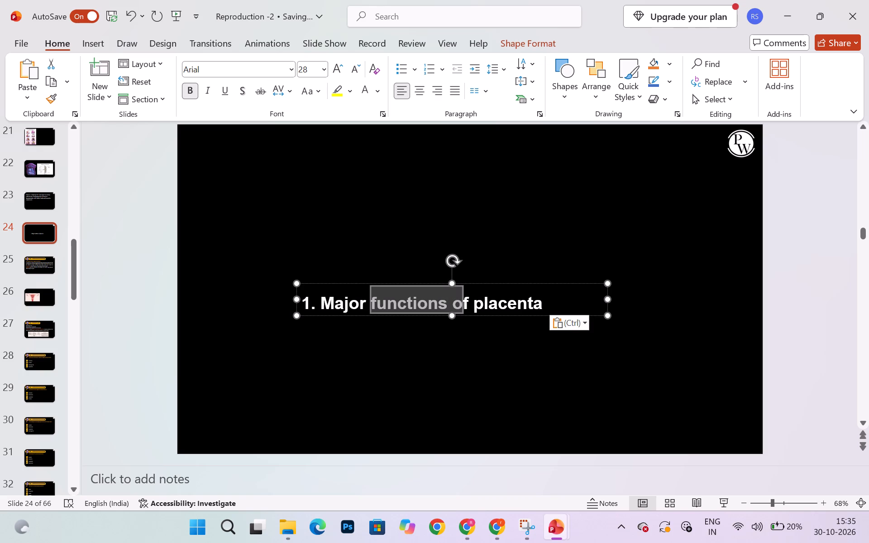
left_click_drag(468, 282, 500, 139)
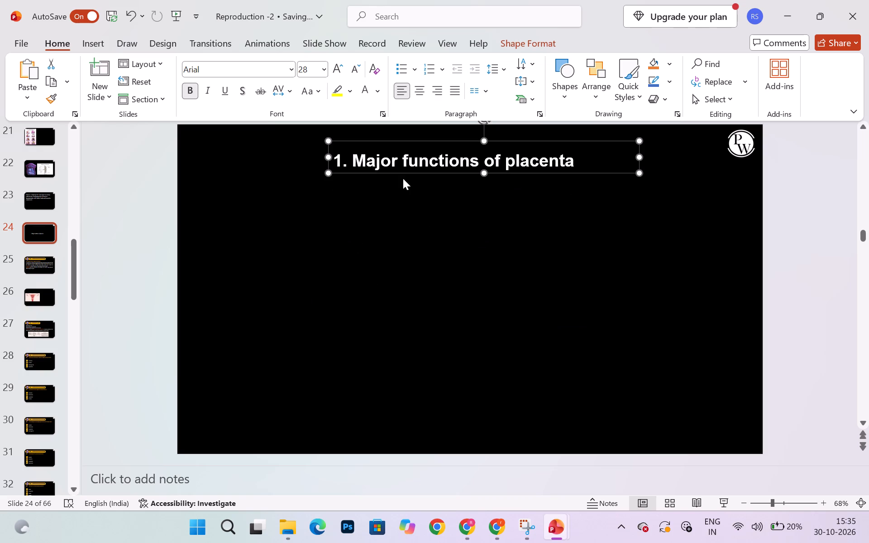
Remove the leading number from the slide 24 heading so it reads "Major functions of placenta".
left_click(353, 163)
key("BackSpace")
key("BackSpace")
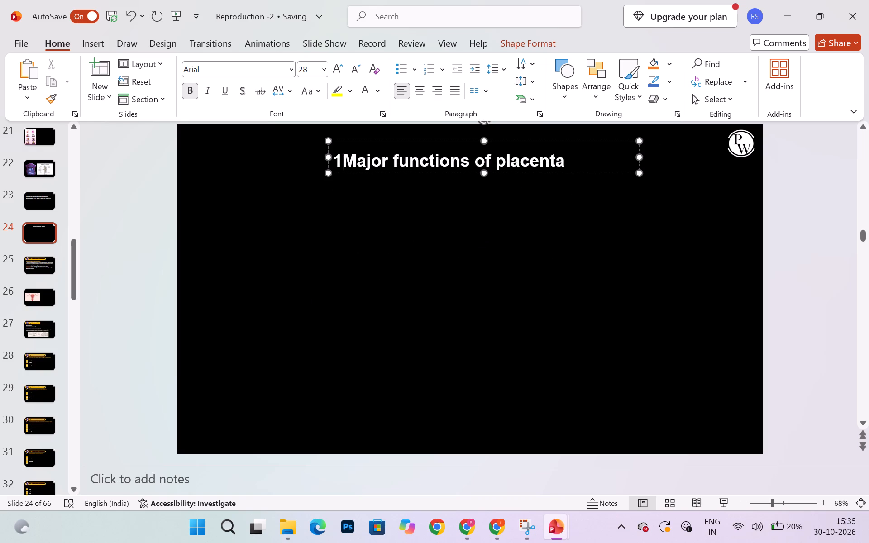
key("BackSpace")
left_click(445, 247)
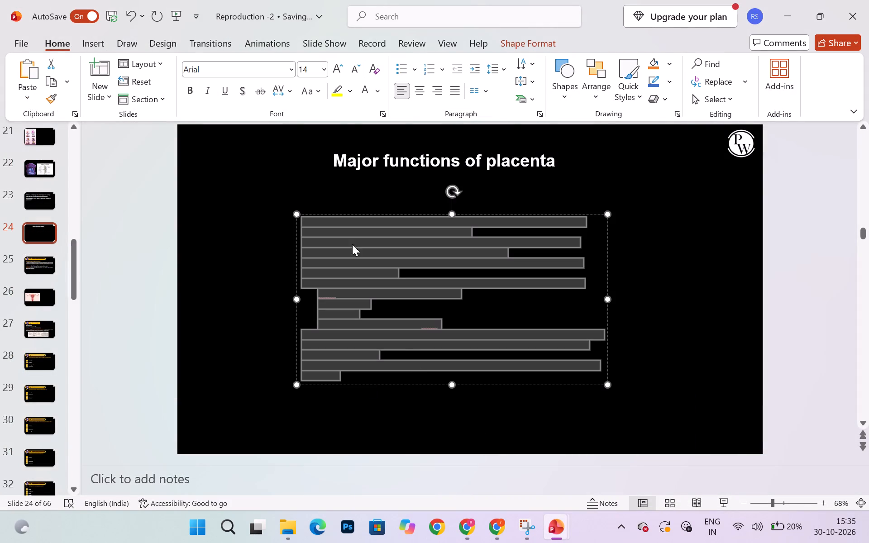
left_click(377, 94)
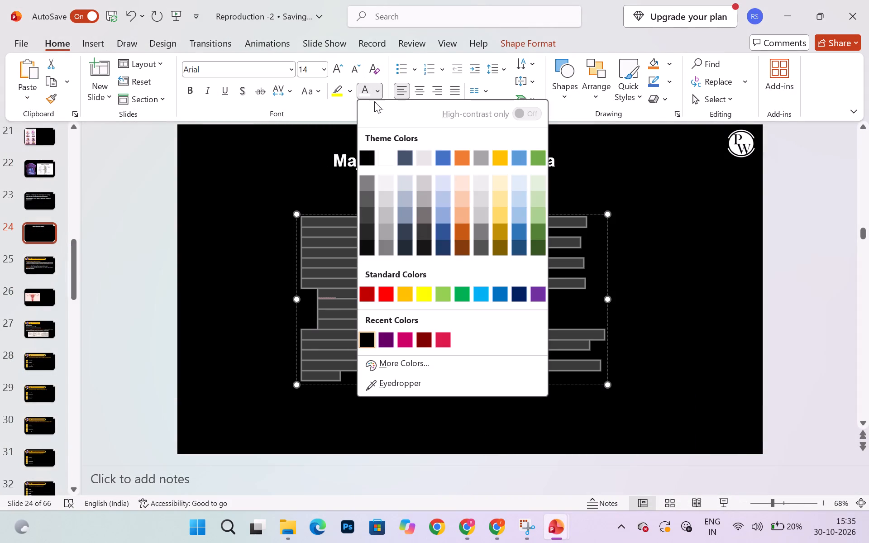
left_click(380, 156)
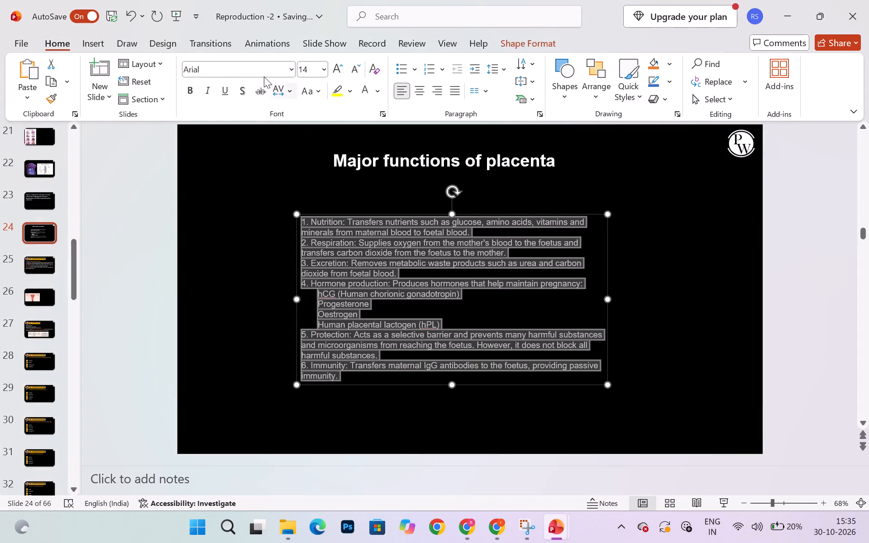
left_click(189, 88)
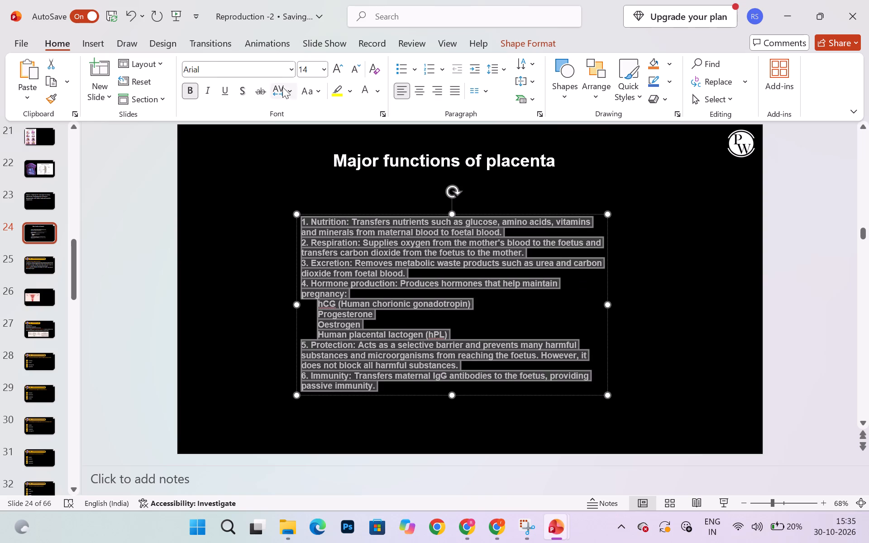
left_click_drag(323, 70, 317, 125)
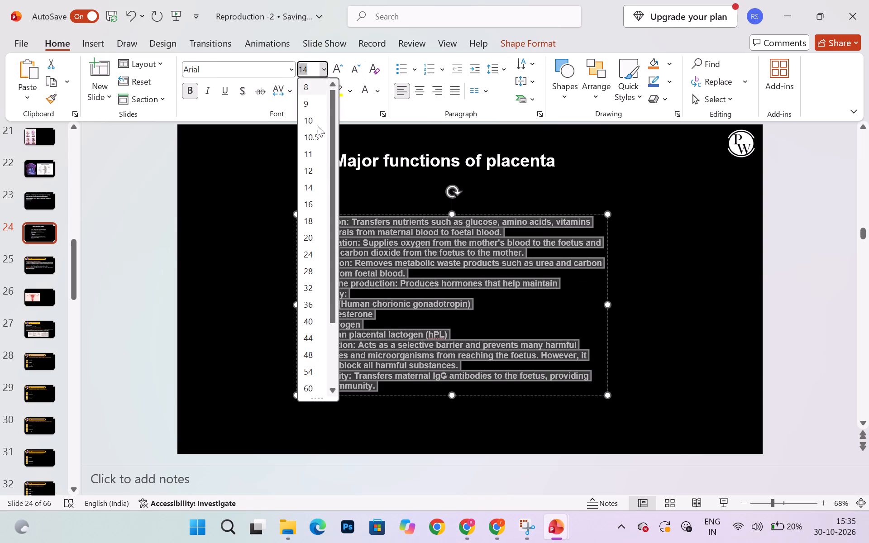
left_click_drag(317, 125, 306, 236)
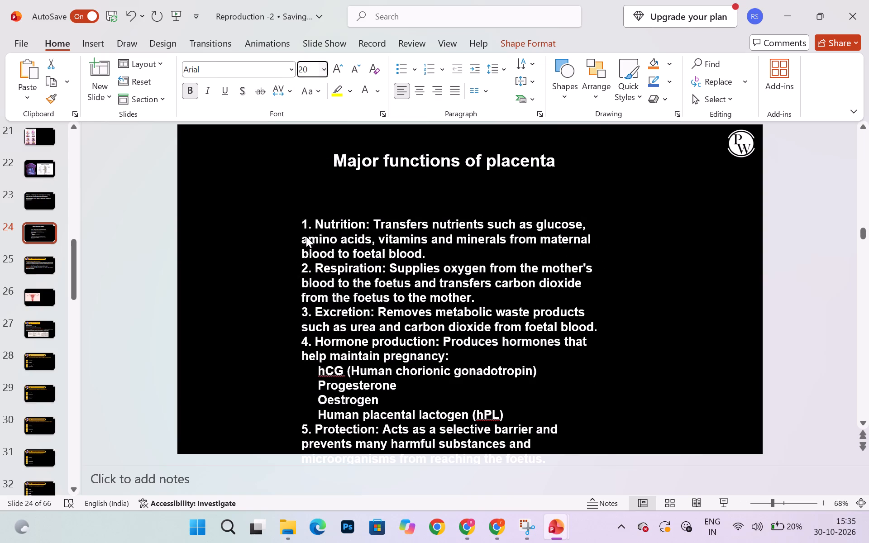
left_click(306, 236)
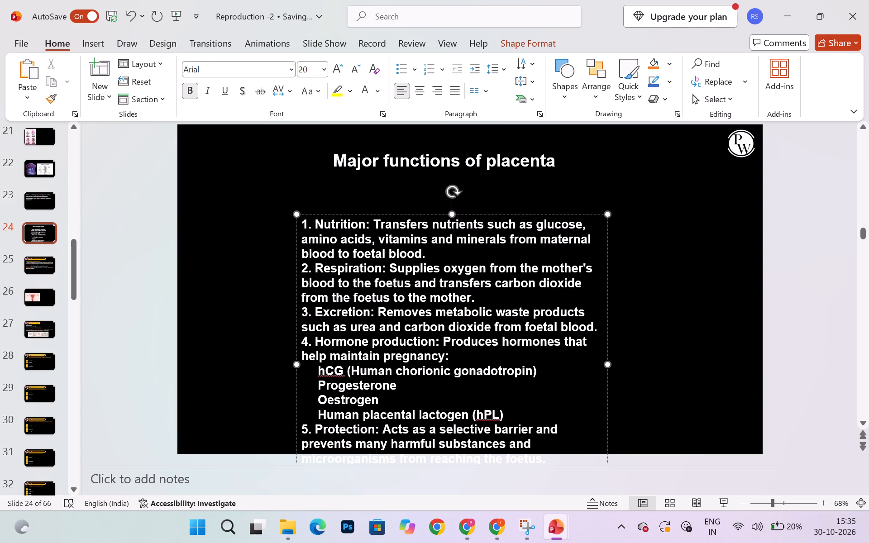
Move the functions text box to the slide's left side just below the heading and widen it to span most of the slide.
left_click_drag(332, 212, 240, 175)
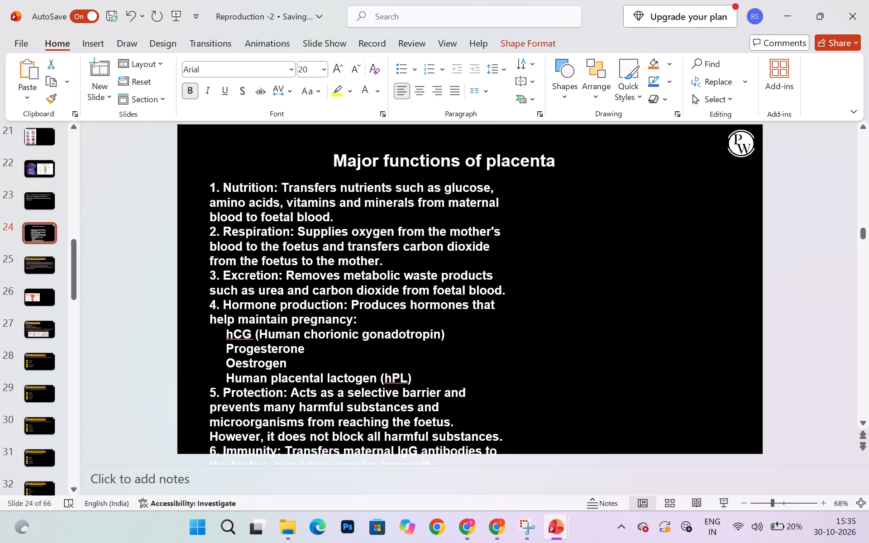
left_click_drag(240, 175, 239, 175)
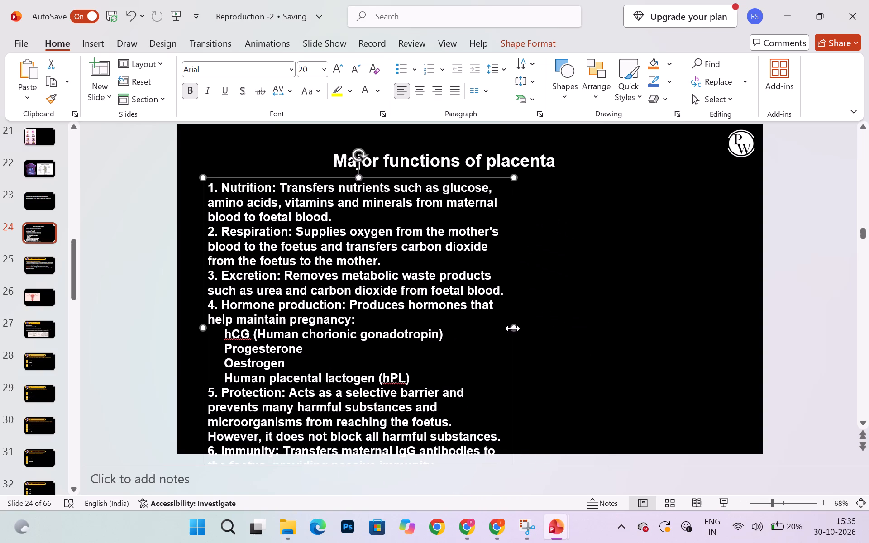
left_click_drag(514, 329, 715, 339)
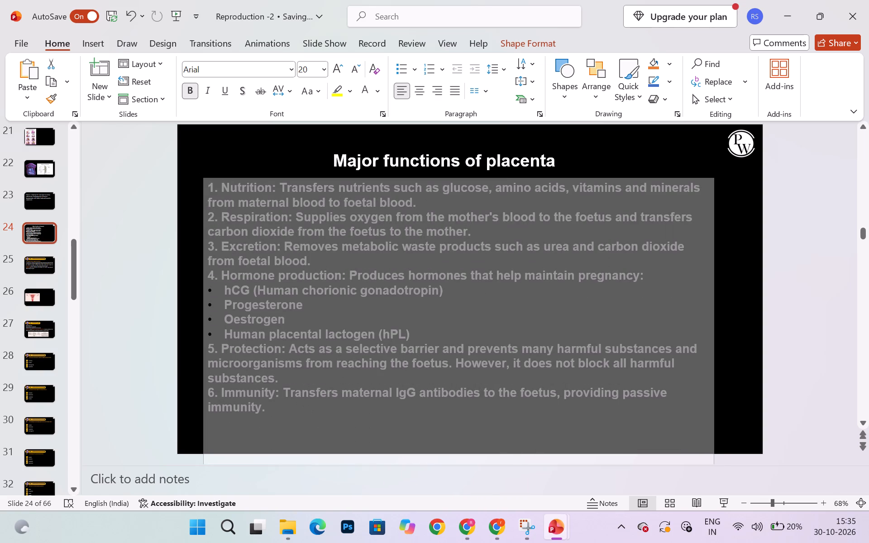
left_click_drag(715, 339, 725, 341)
left_click_drag(602, 178, 602, 182)
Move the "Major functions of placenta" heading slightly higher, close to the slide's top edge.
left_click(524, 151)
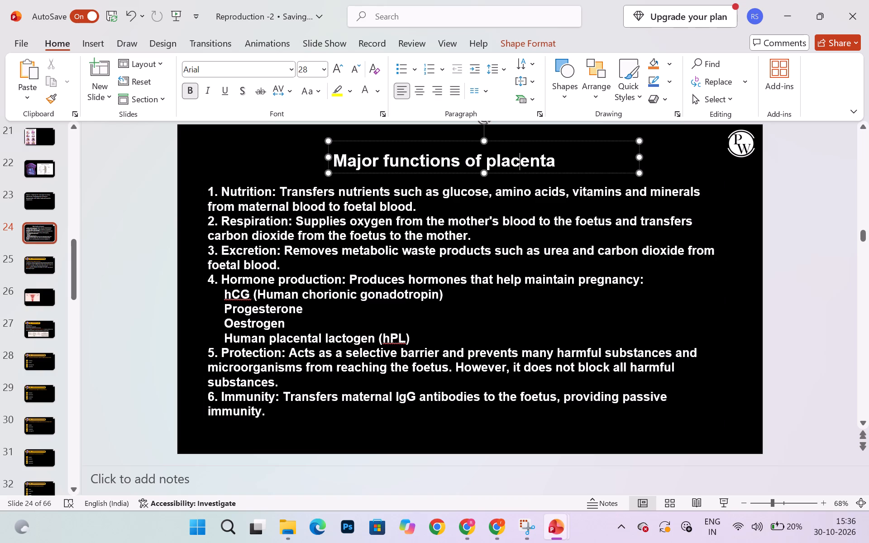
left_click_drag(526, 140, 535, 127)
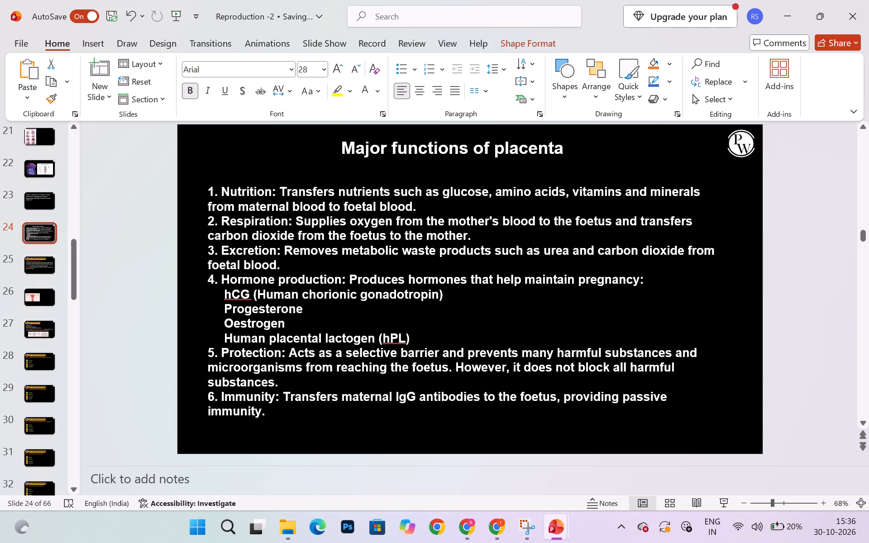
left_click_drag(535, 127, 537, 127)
Set the line spacing of all the functions text on slide 24 to 1.5.
left_click(488, 247)
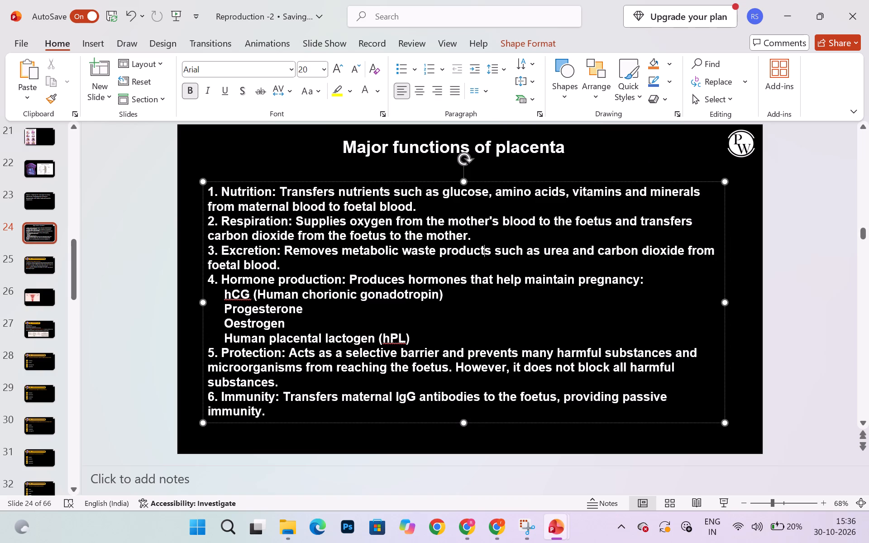
left_click(416, 202)
key("ctrl+a")
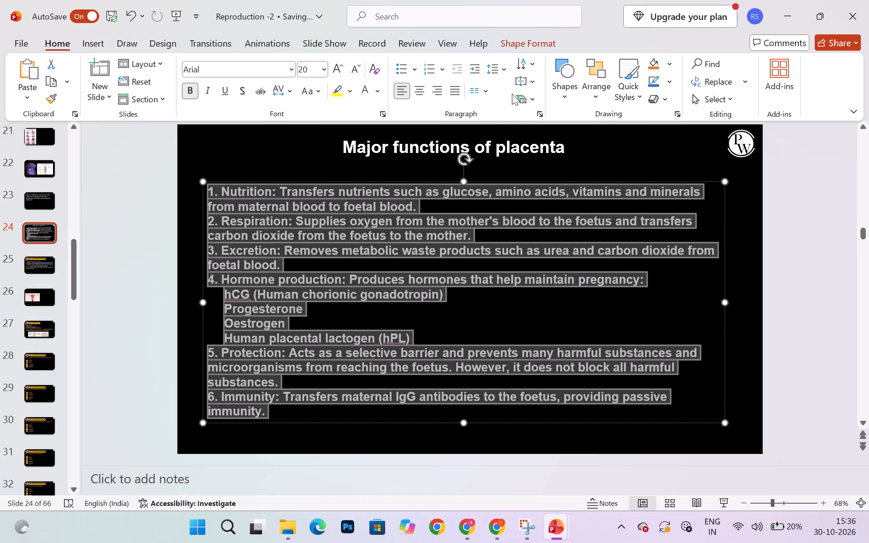
left_click(494, 68)
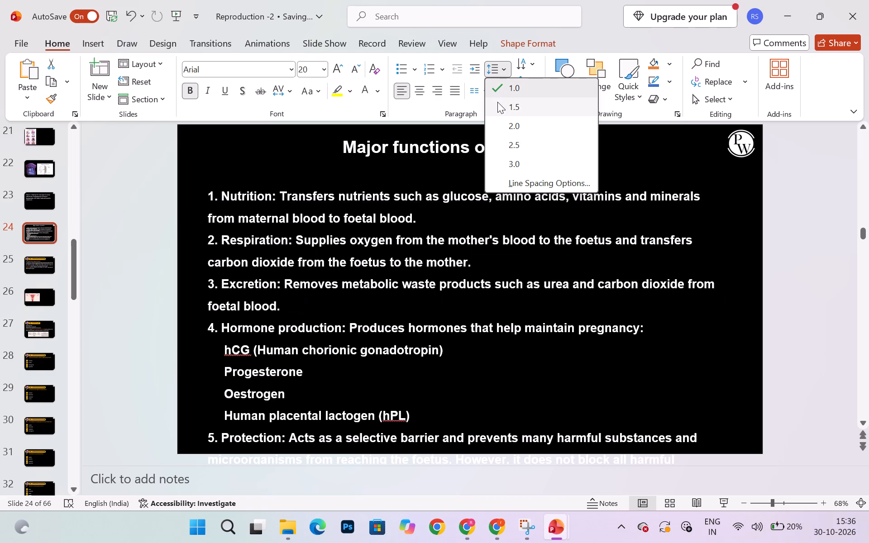
left_click(497, 102)
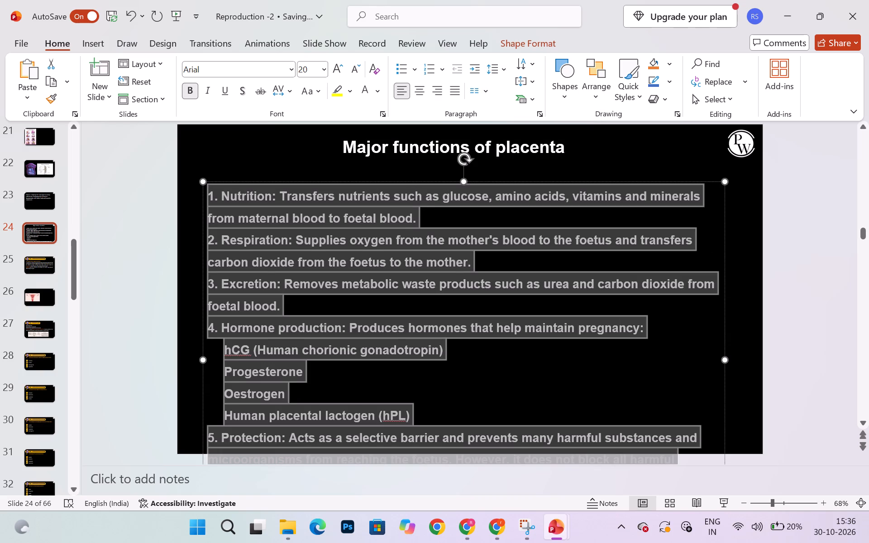
left_click(417, 182)
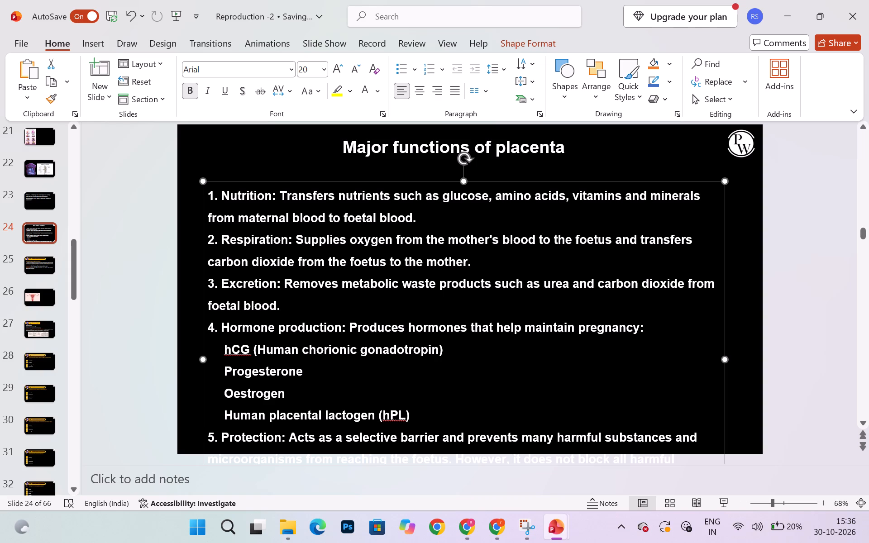
Move the "5. Protection" and "6. Immunity" points from slide 24 onto a new slide 25.
left_click_drag(210, 434, 415, 455)
key("ctrl+x")
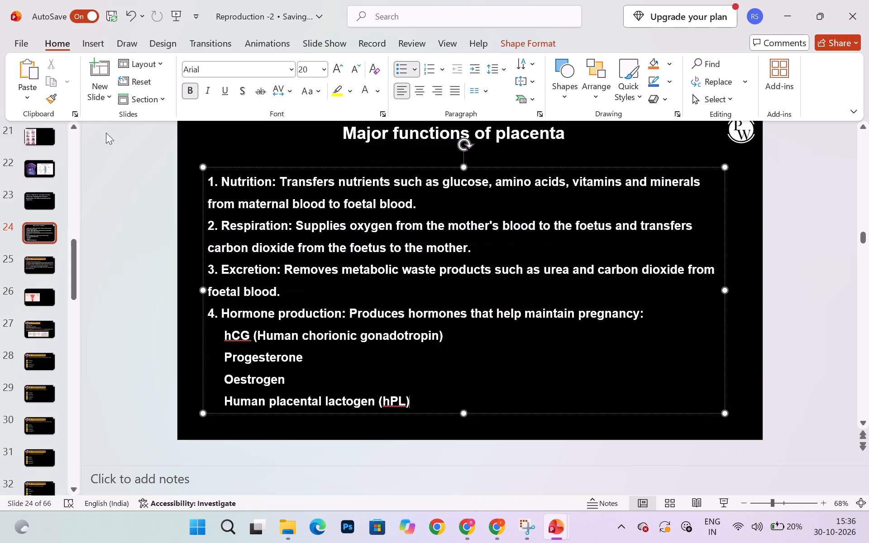
left_click(95, 63)
key("ctrl+v")
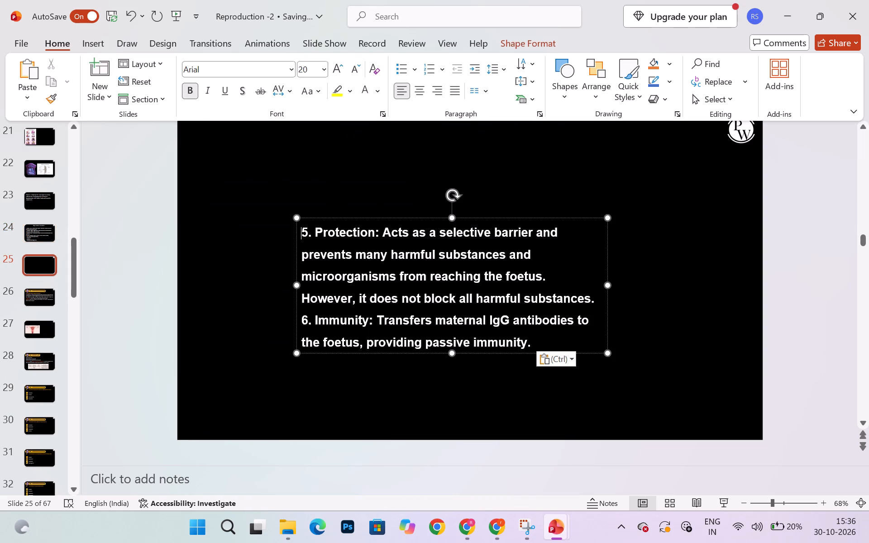
Move the slide 25 text box to the slide's upper left and widen it to span most of the slide.
left_click_drag(312, 219, 221, 179)
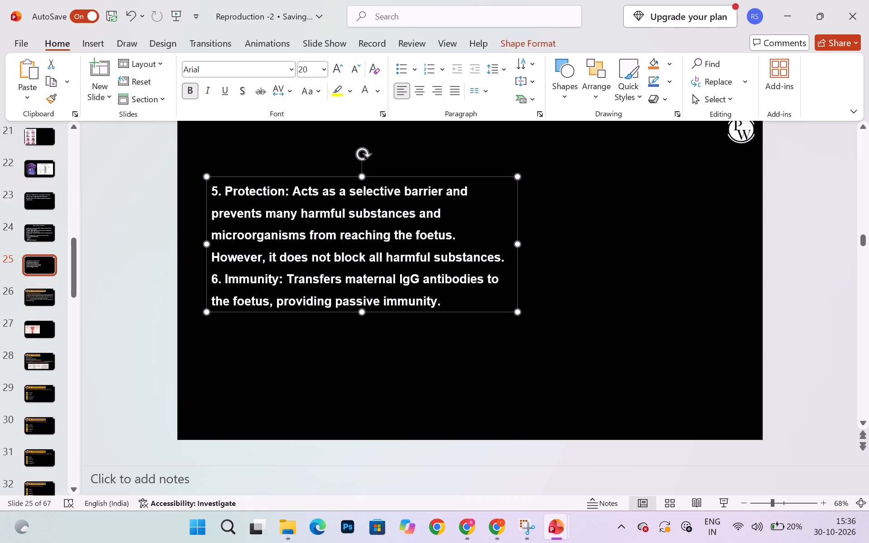
left_click_drag(516, 246, 732, 299)
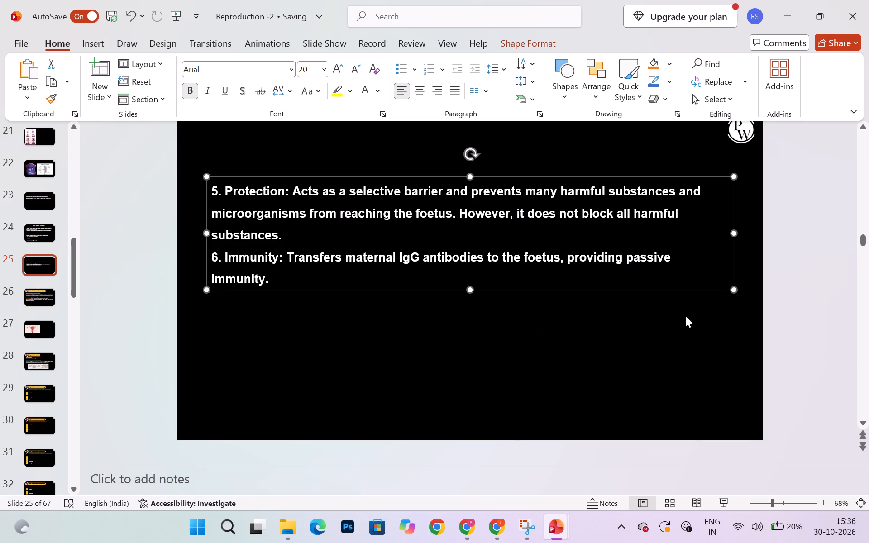
left_click(625, 349)
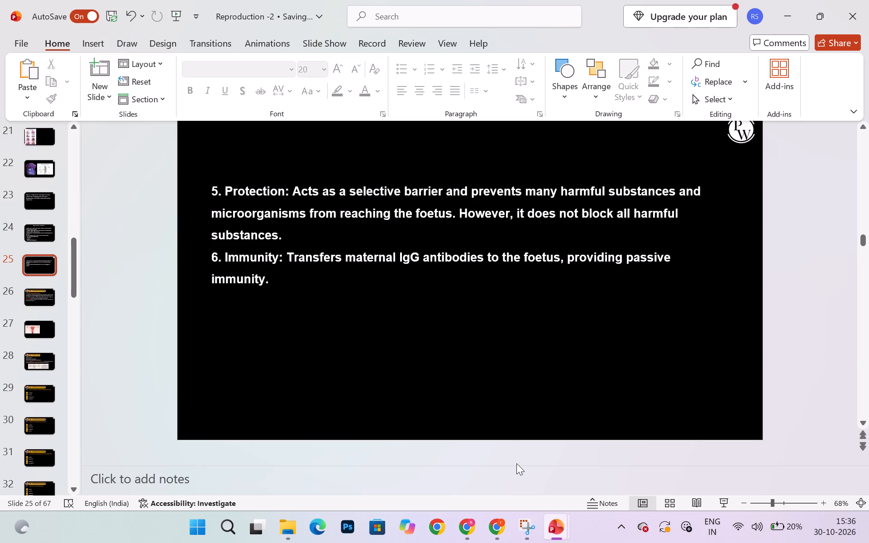
key("Left")
left_click(495, 529)
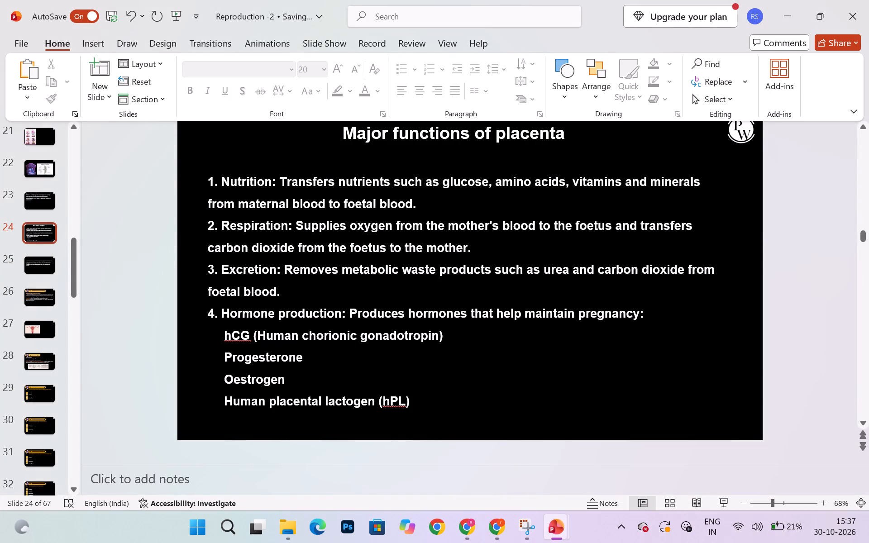
left_click(510, 132)
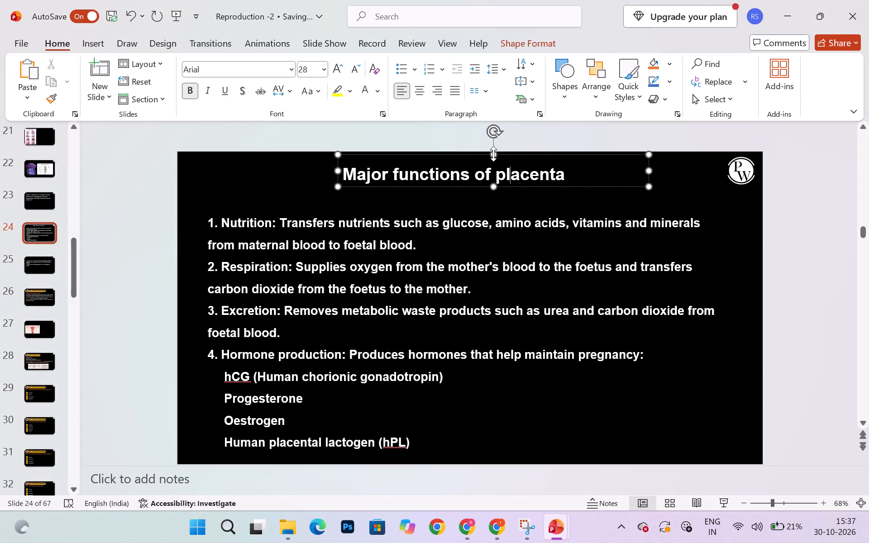
left_click_drag(503, 156, 490, 167)
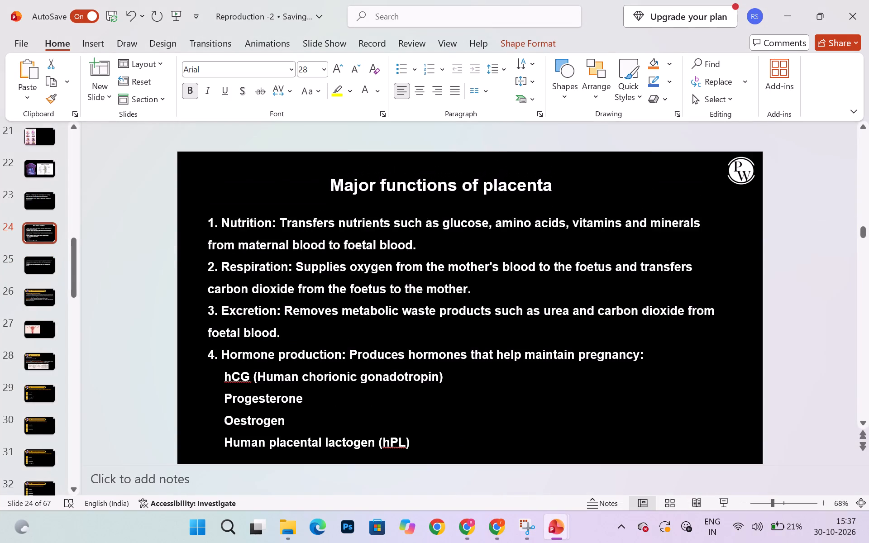
left_click_drag(490, 167, 495, 170)
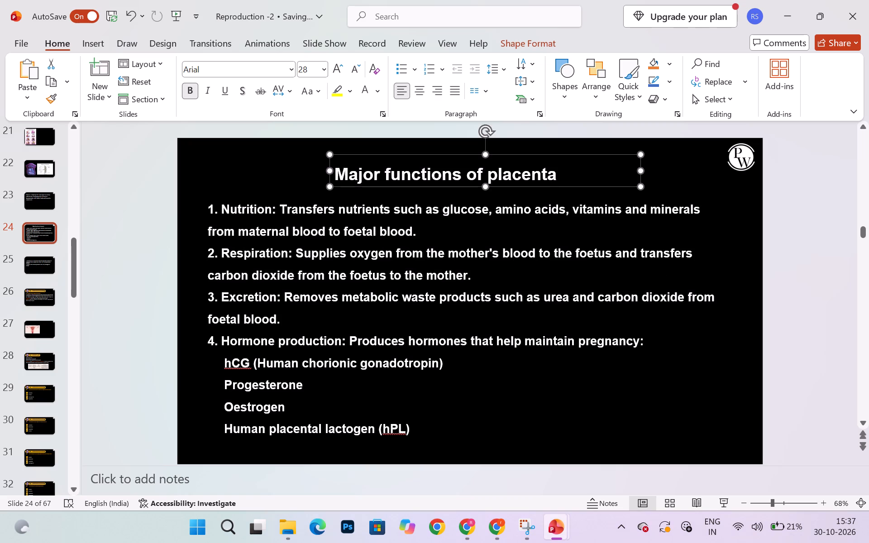
left_click(586, 414)
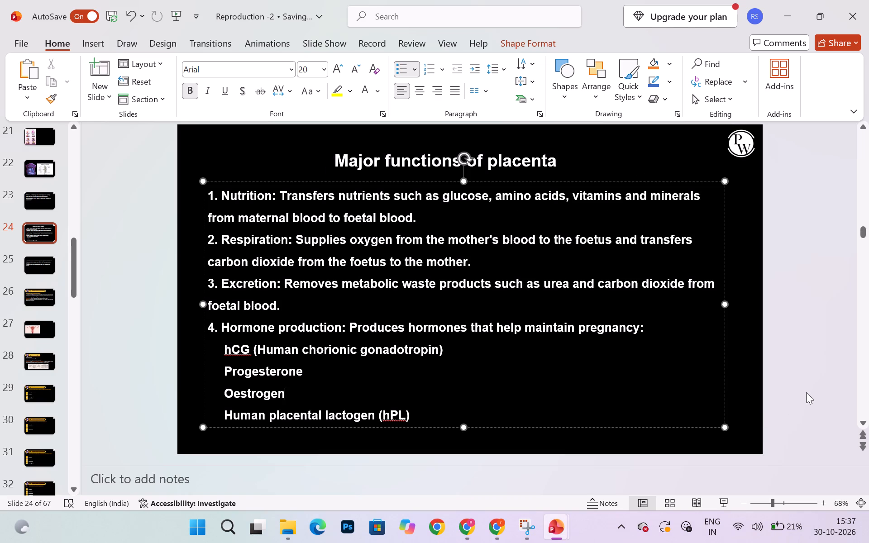
left_click(806, 392)
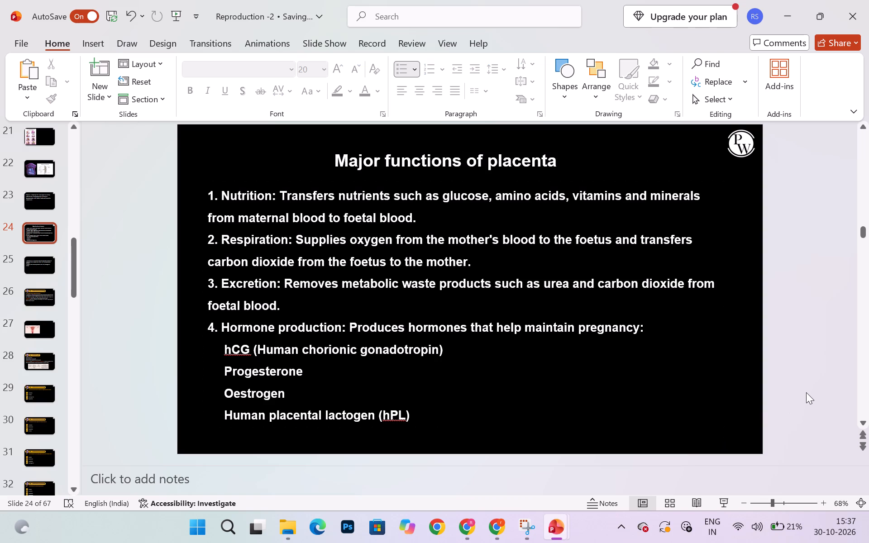
Review the placenta functions on slides 24 and 25 and the unfertilized egg content on slide 26.
key("Down")
key("Down")
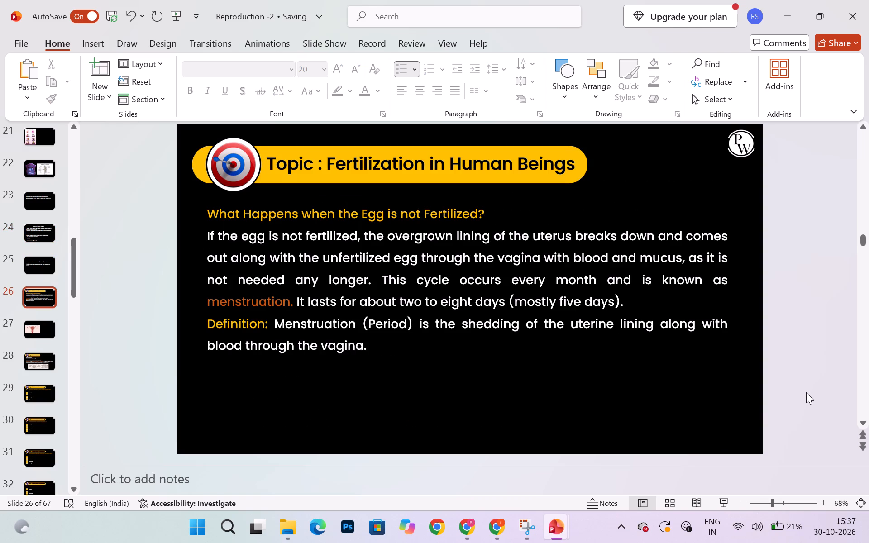
key("Up")
key("Down")
key("Up")
key("Up")
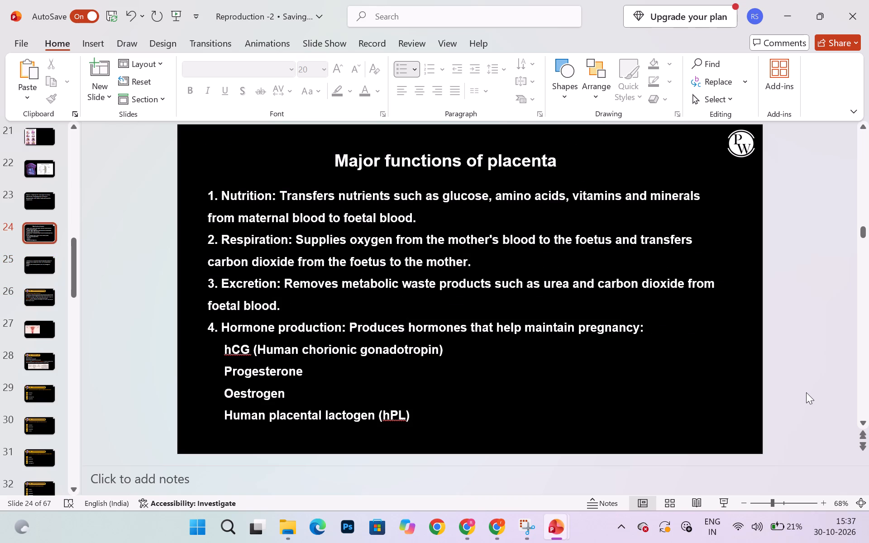
key("Down")
key("Down")
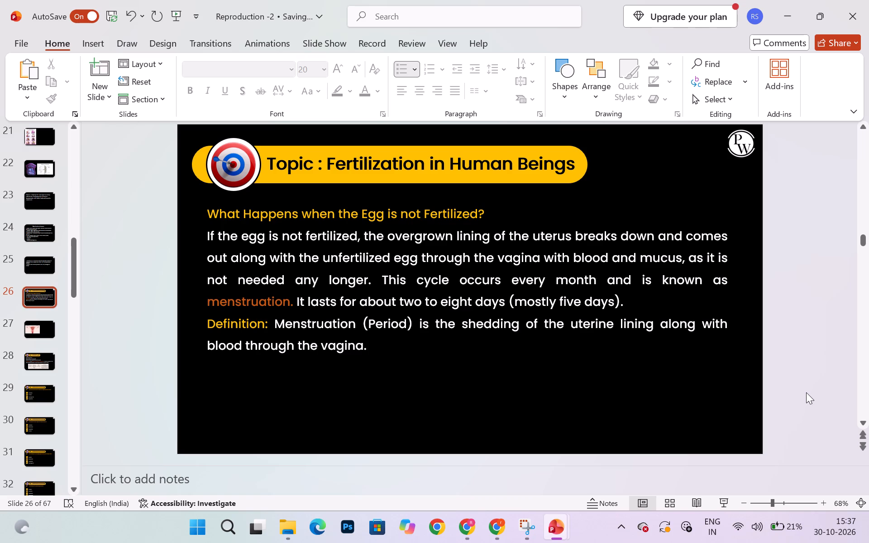
Look through slides 27 to 35, covering menstruation, the fertilization questions and pregnancy, and return to the Menstrual Cycle slide 28.
key("Down")
key("Down")
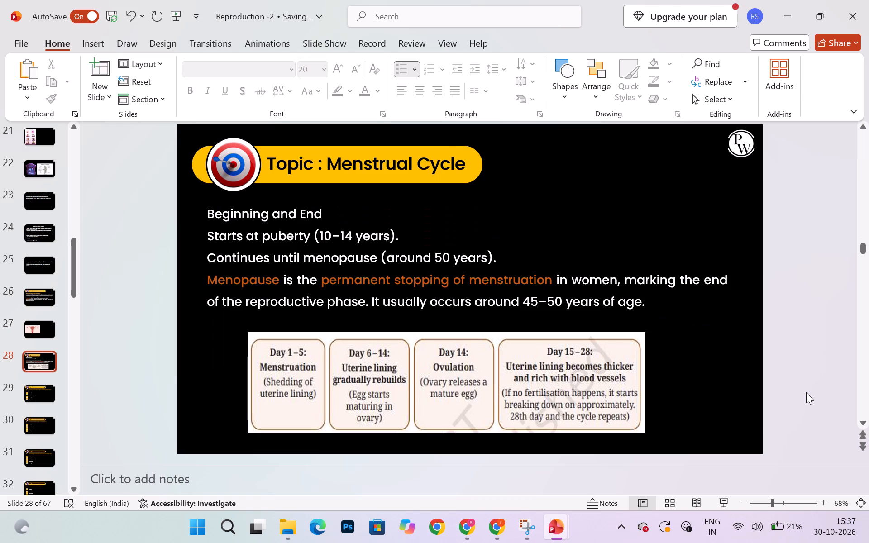
key("Down")
key("Down")
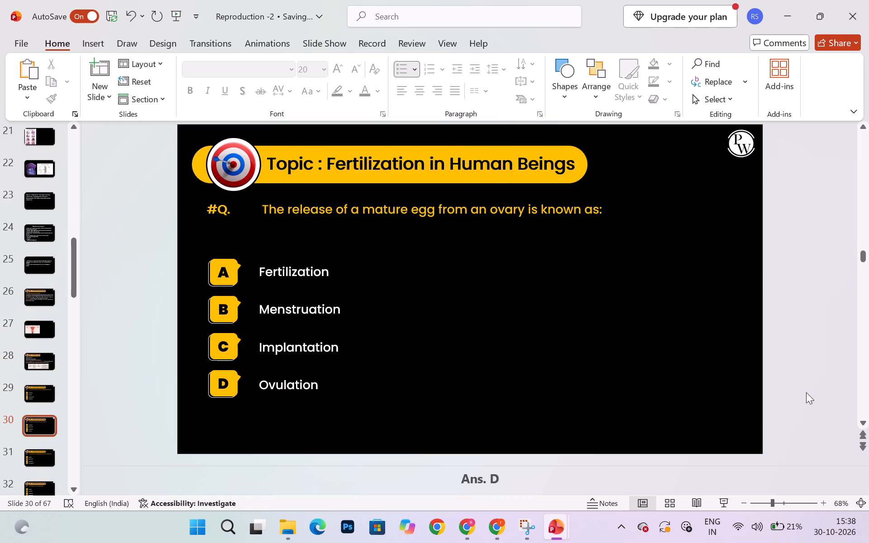
key("Down")
key("Down")
key("Down")
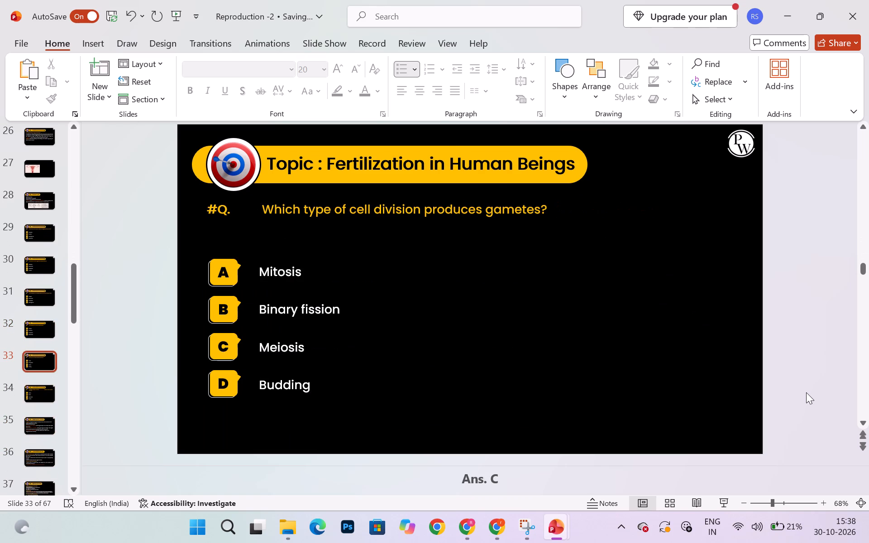
key("Down")
key("Down")
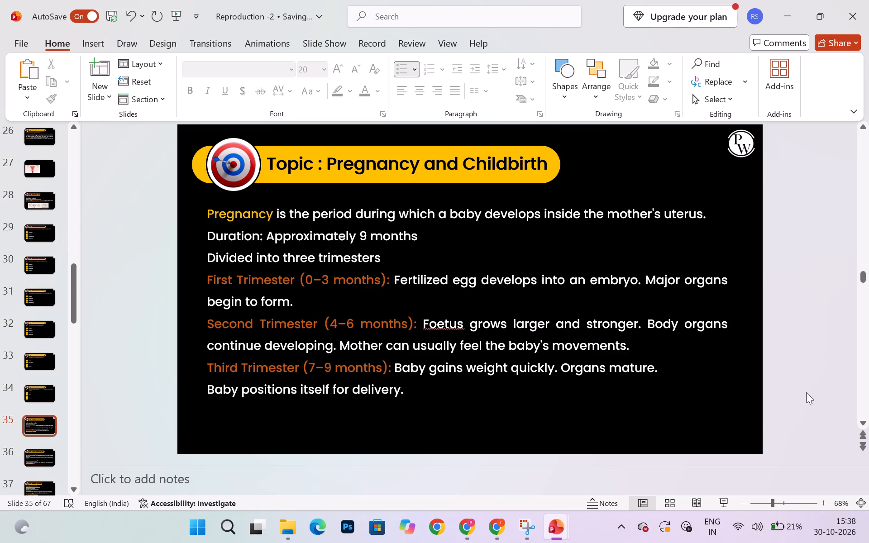
key("Up")
key("Up")
key("Up")
key("Up")
key("Up")
key("Up")
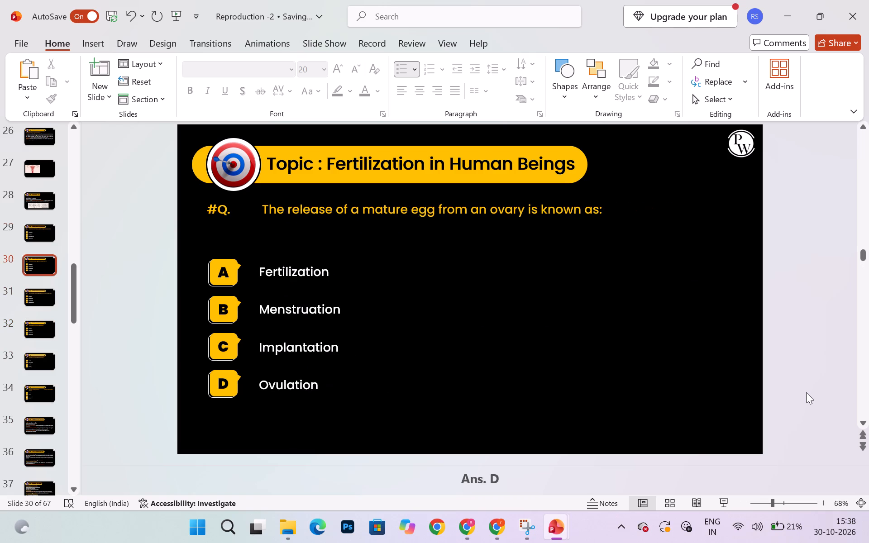
key("Up")
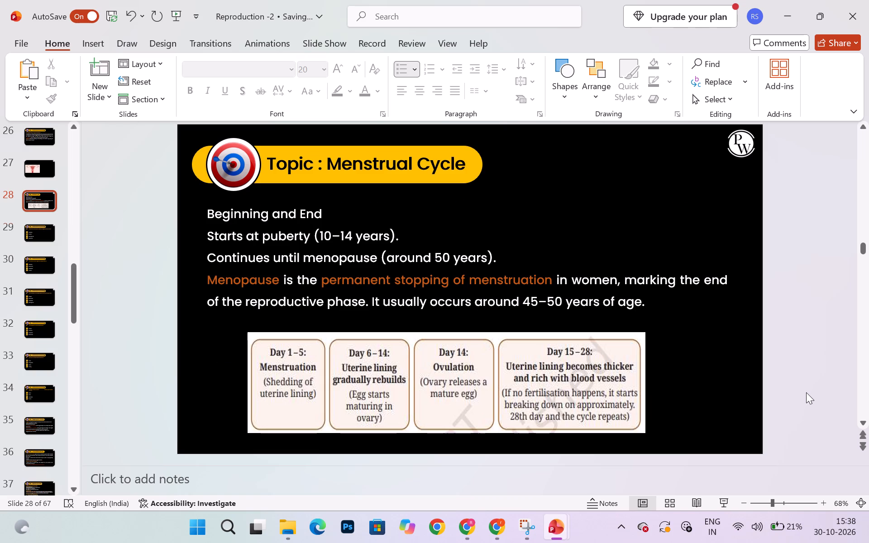
key("Down")
key("Up")
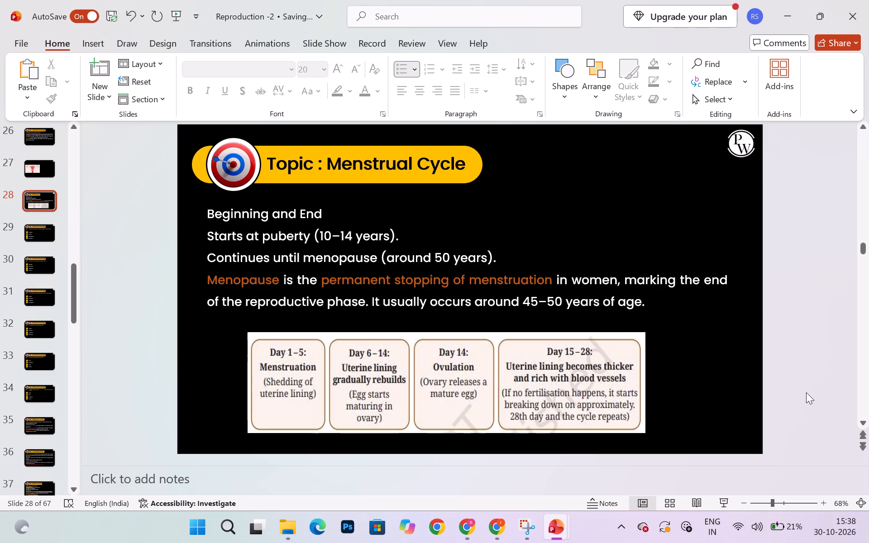
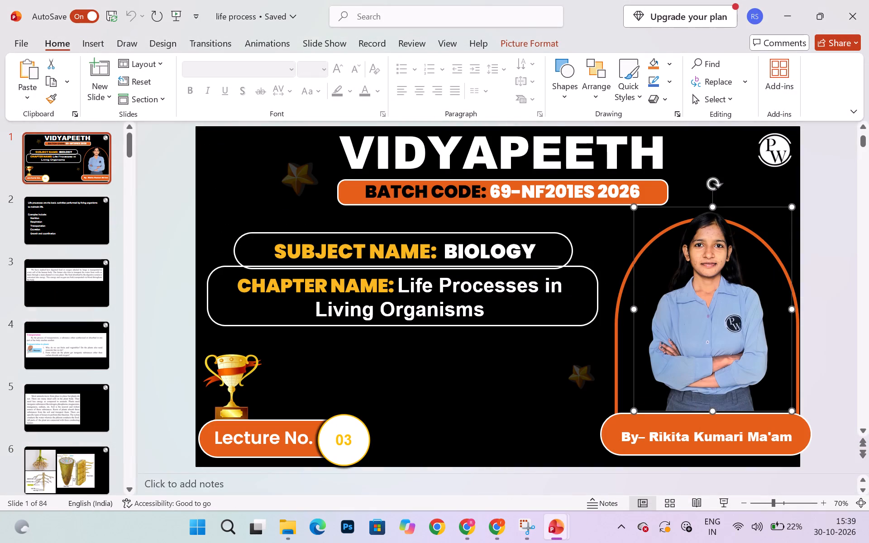
left_click(853, 20)
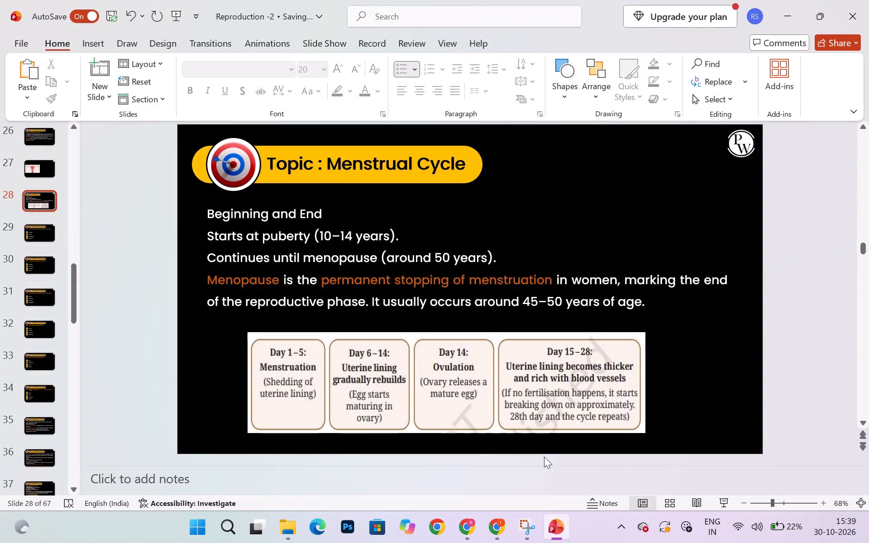
Look back through the slides from Menstrual Cycle to the placenta diagram on slide 22, and recheck the placenta functions on slides 24 and 25.
key("Right")
key("Left")
key("Left")
key("Left")
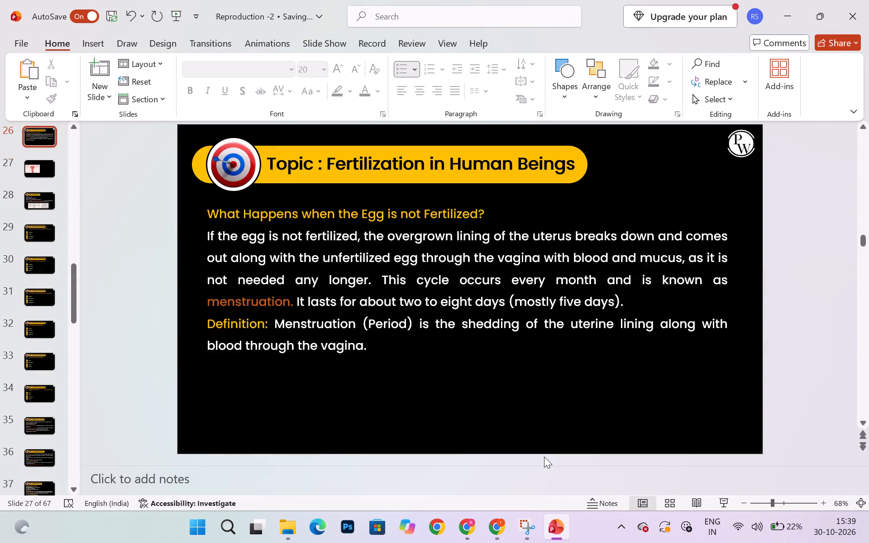
key("Left")
key("Left")
key("Left")
key("Left")
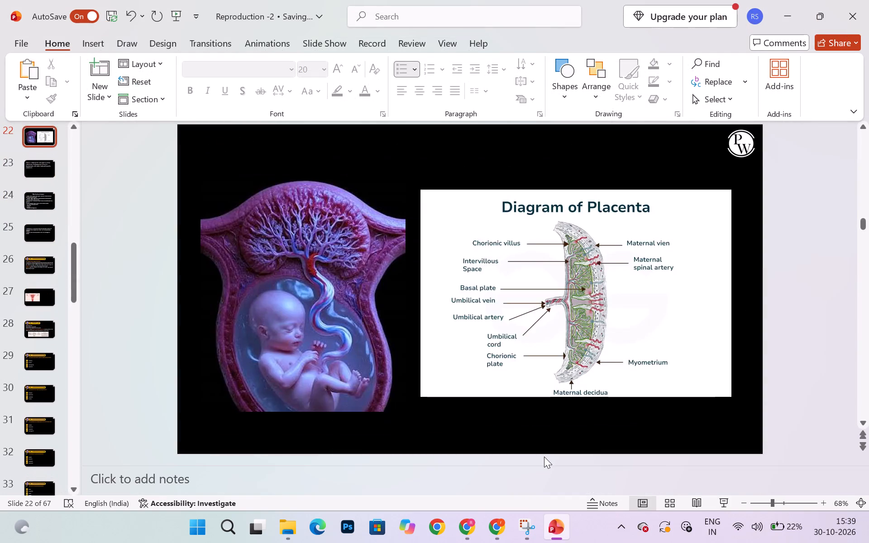
key("Left")
key("Right")
key("Right")
key("Right")
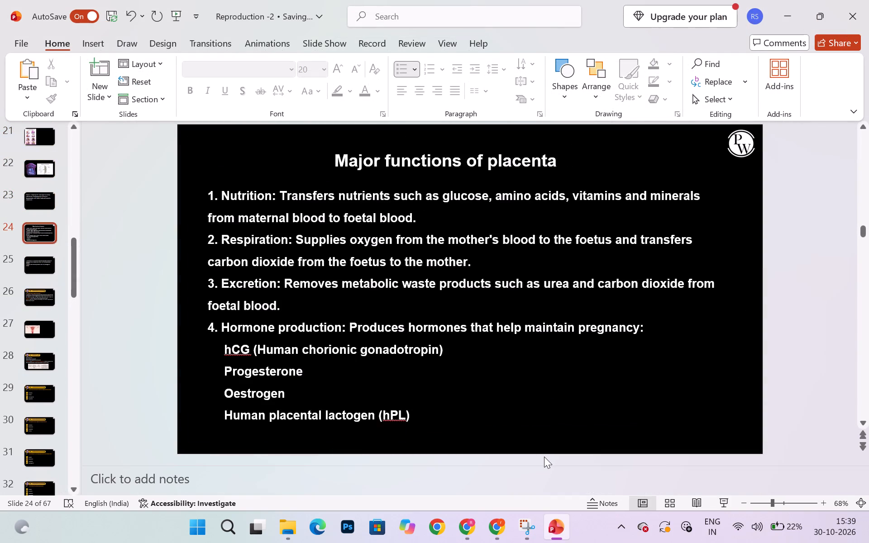
key("Right")
key("Right")
key("Right")
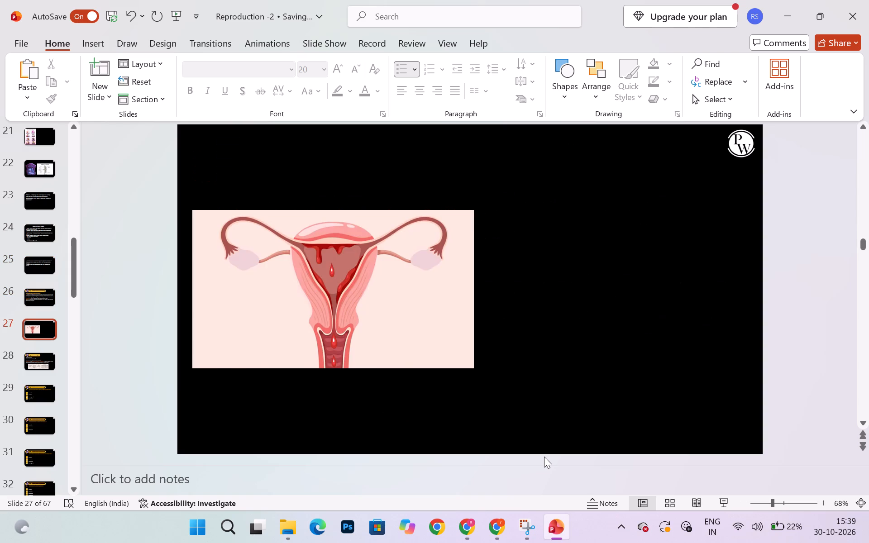
key("Left")
key("Left")
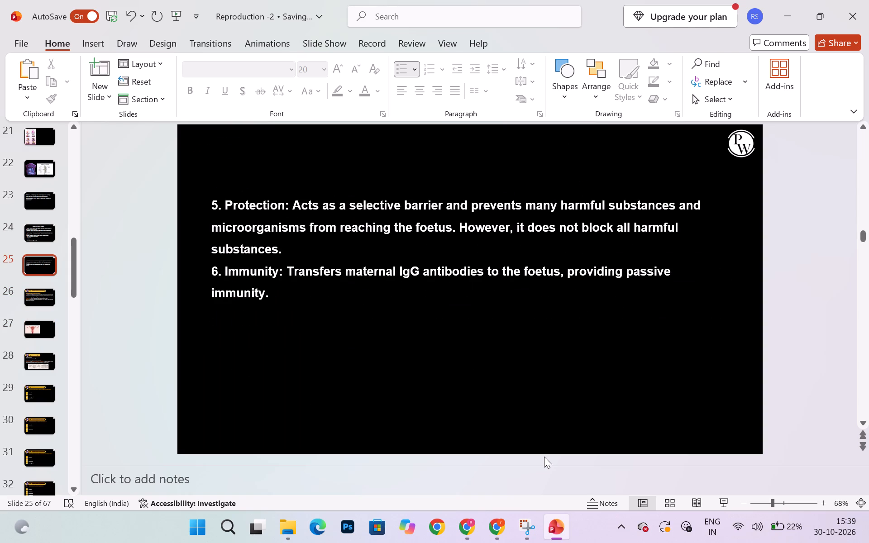
Read the unfertilized egg text on slide 26, the uterus picture on slide 27 and the Menstrual Cycle content on slide 28.
key("Right")
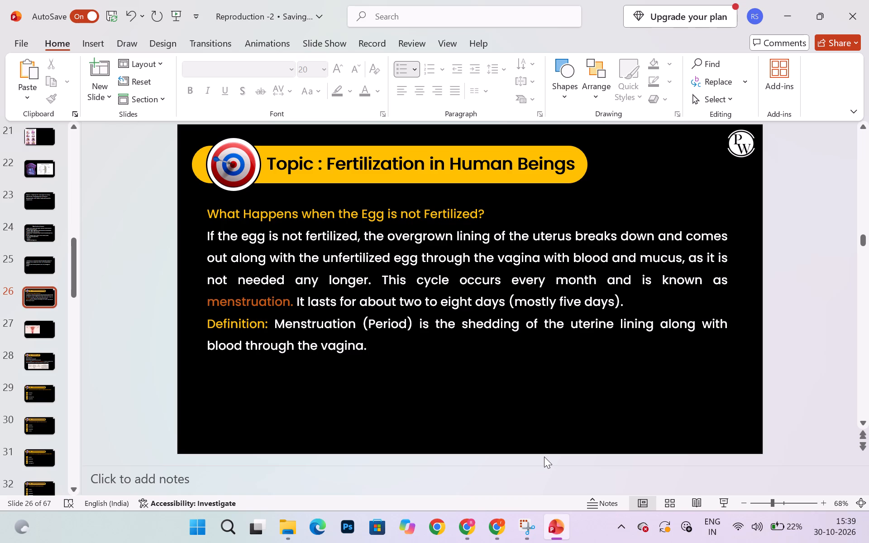
key("Right")
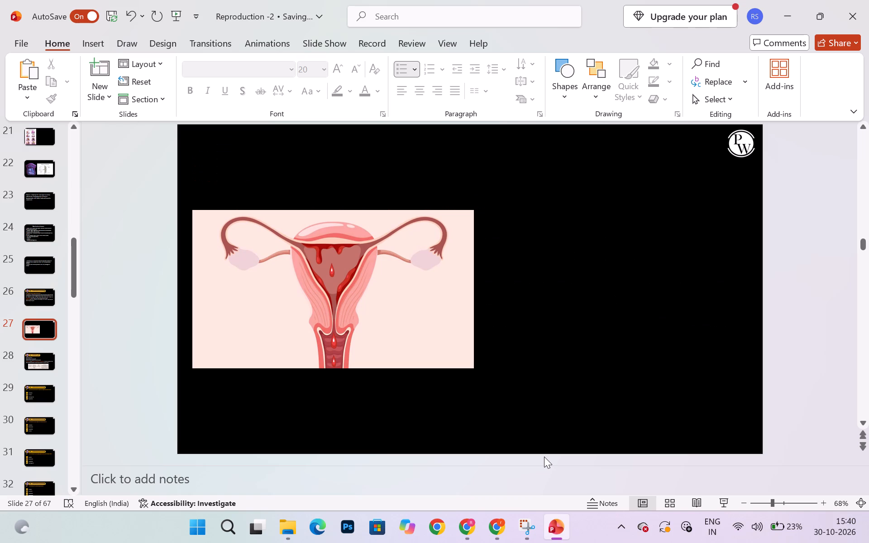
key("Right")
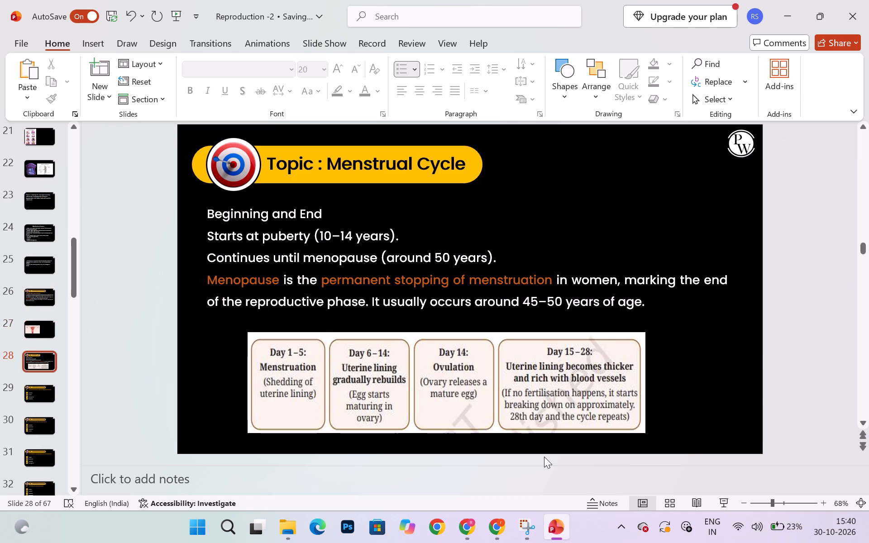
key("Left")
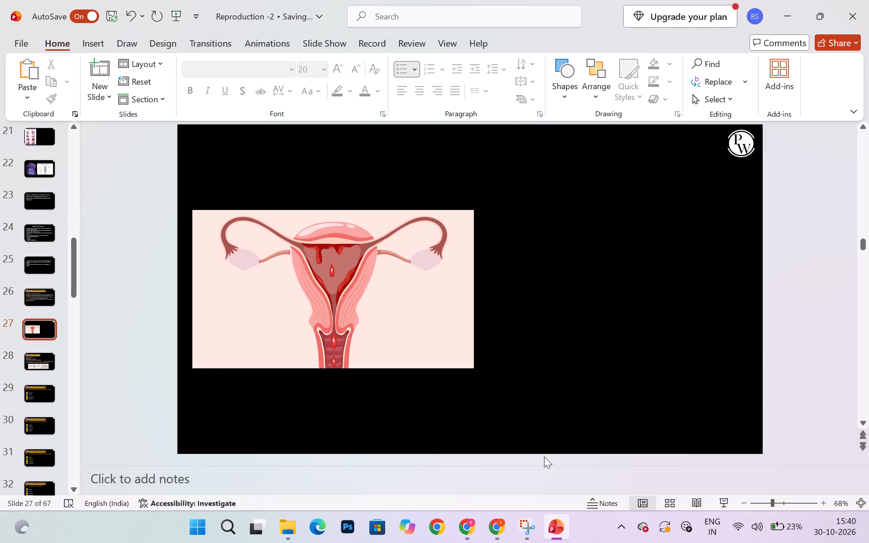
key("Right")
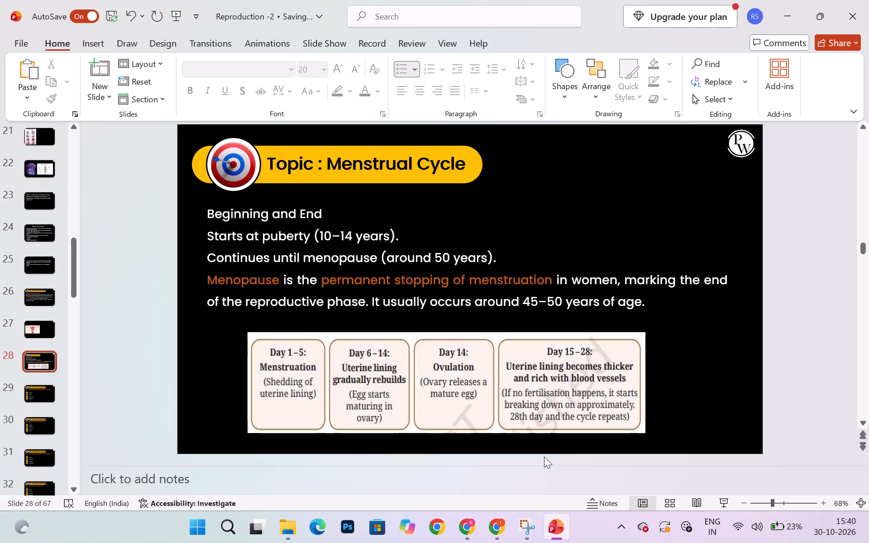
key("Right")
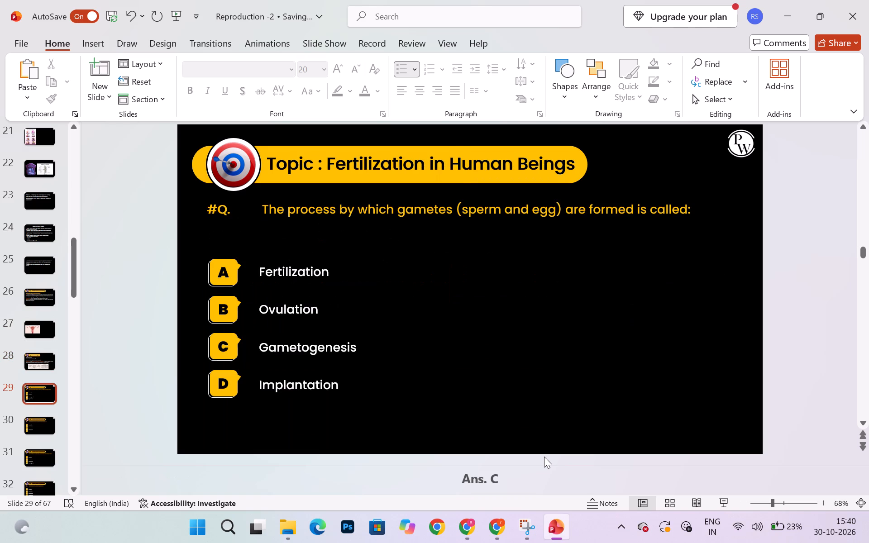
key("Left")
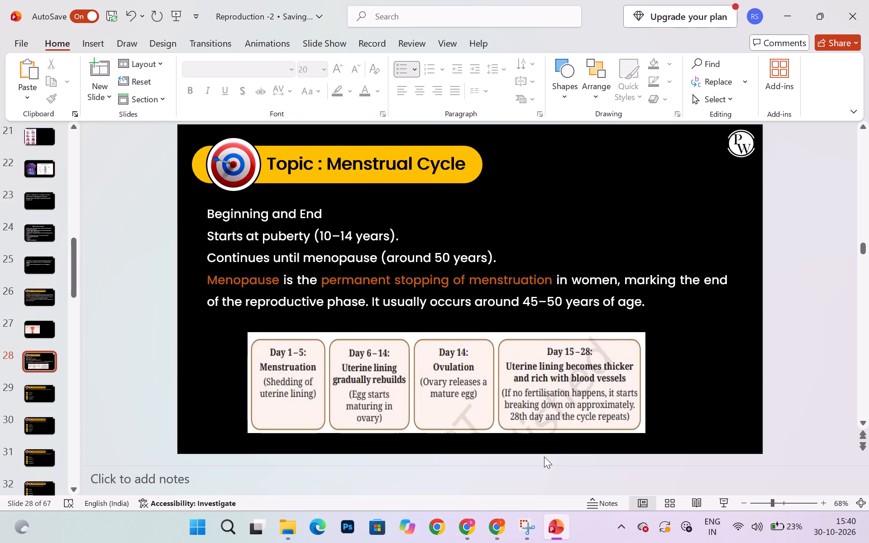
Review the fertilization multiple-choice questions on slides 29 to 31, covering gamete formation, egg release and zygote embedding.
key("Right")
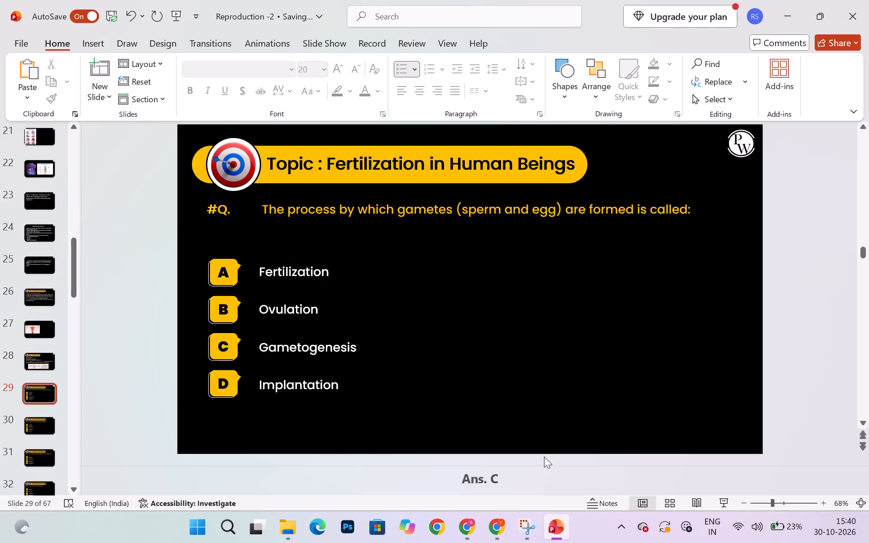
key("Right")
key("Left")
key("Right")
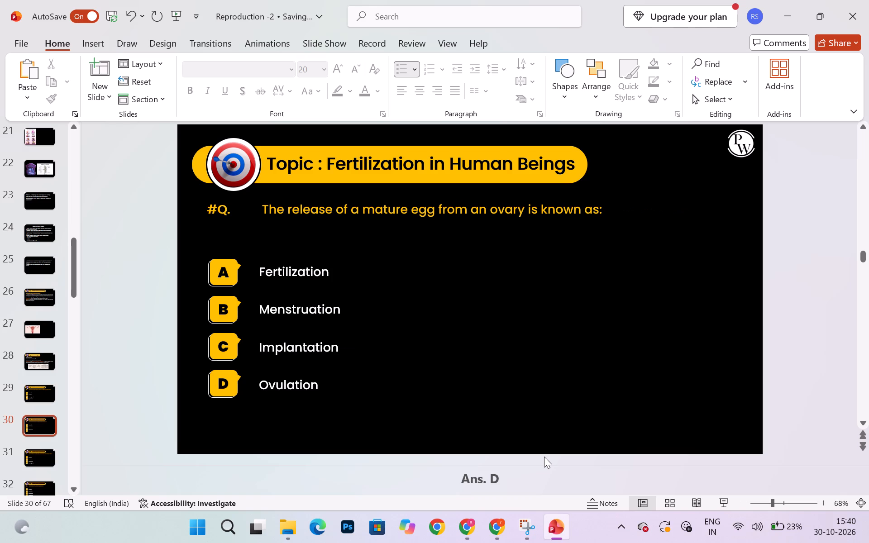
key("Right")
key("Left")
key("Right")
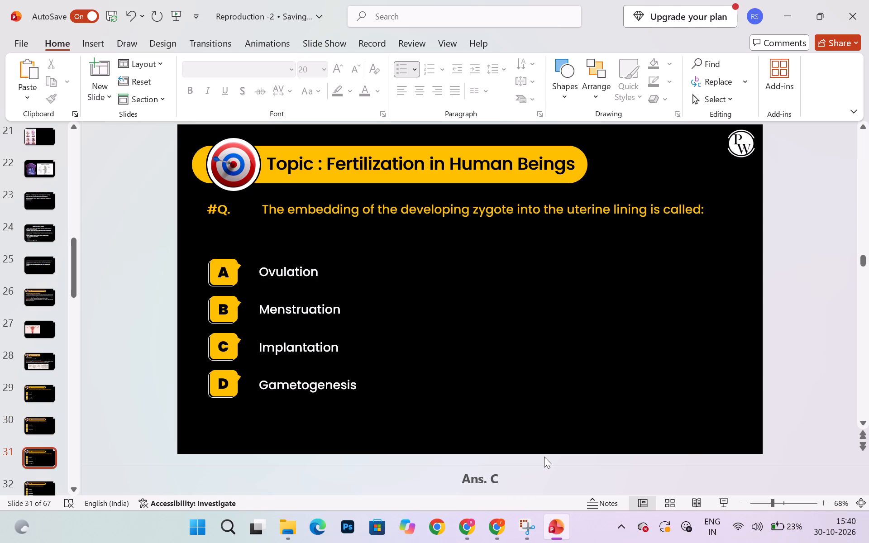
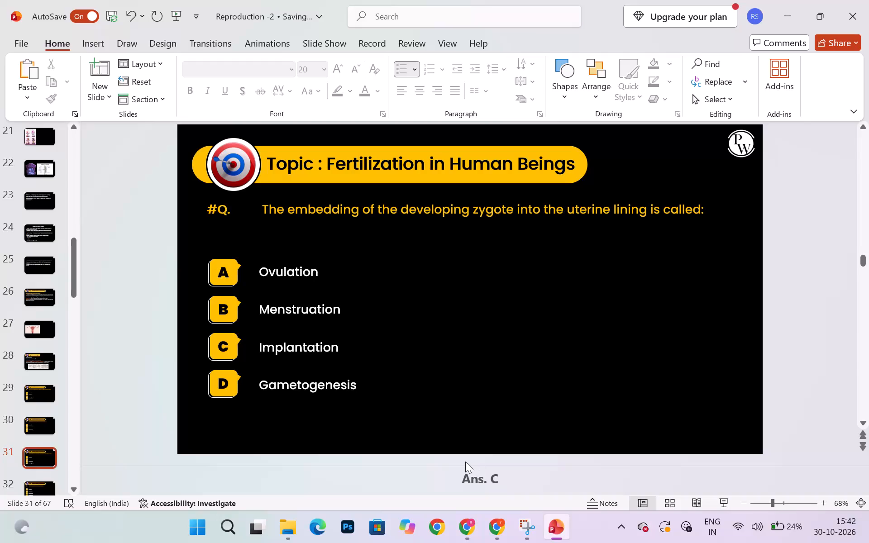
Recheck the fertilization questions on slides 29 to 31, and review those on slides 32 to 34 about uterine lining shedding, gamete-producing division and zygote divisions.
key("Left")
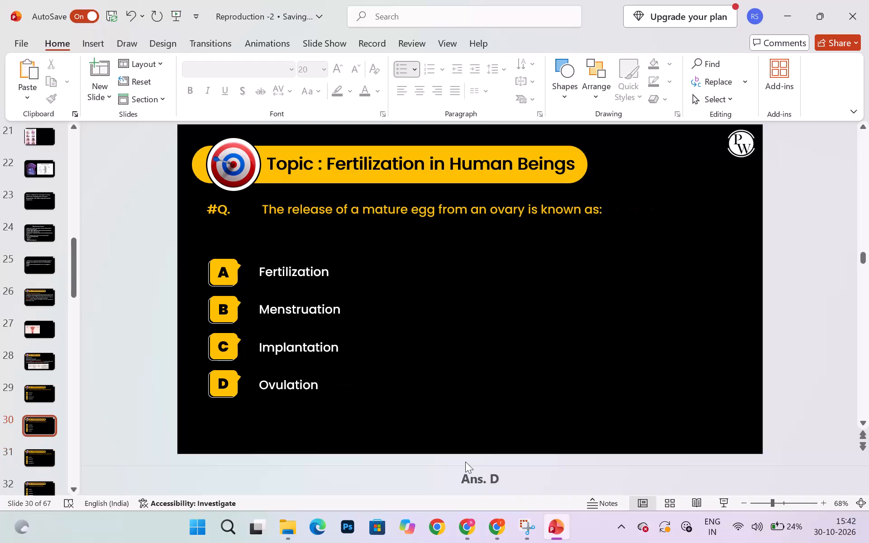
key("Left")
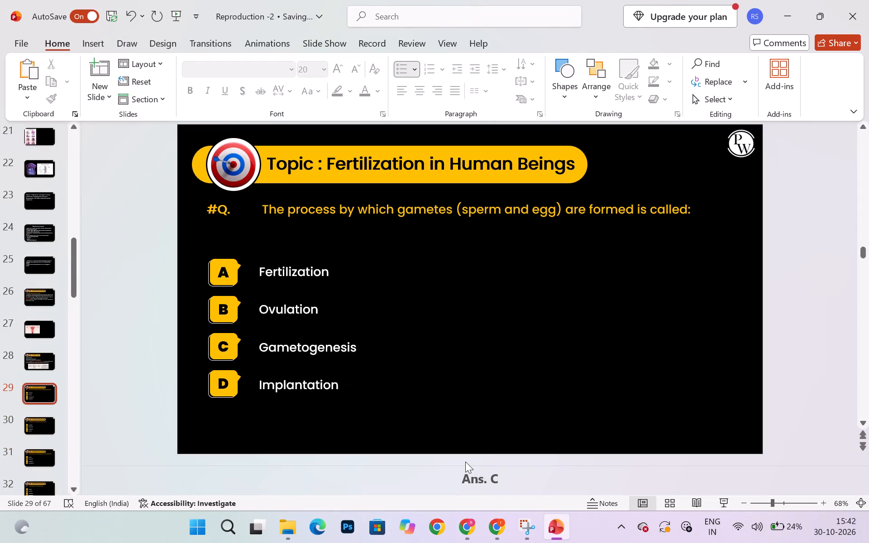
key("Right")
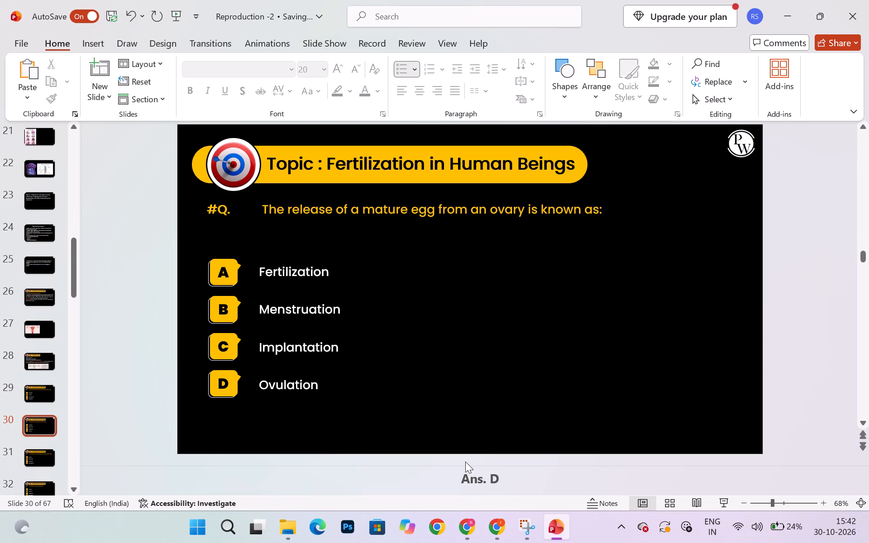
key("Right")
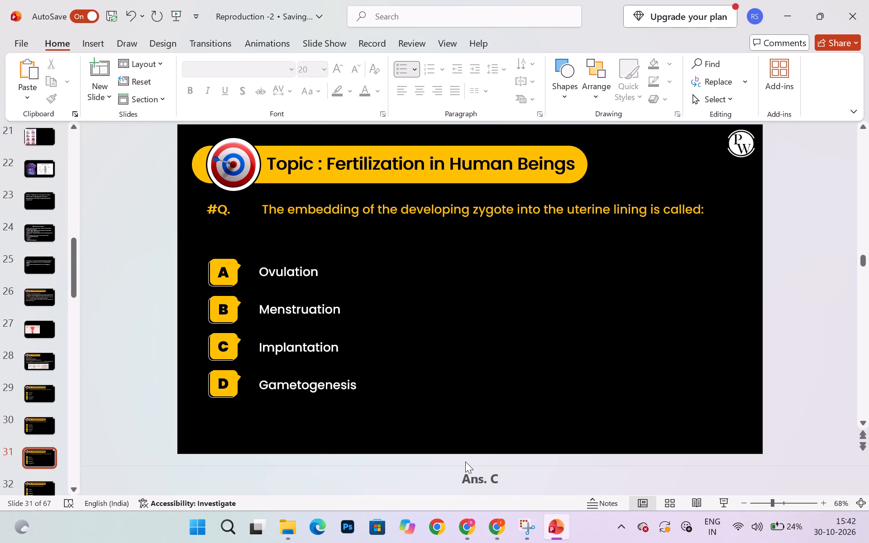
key("Right")
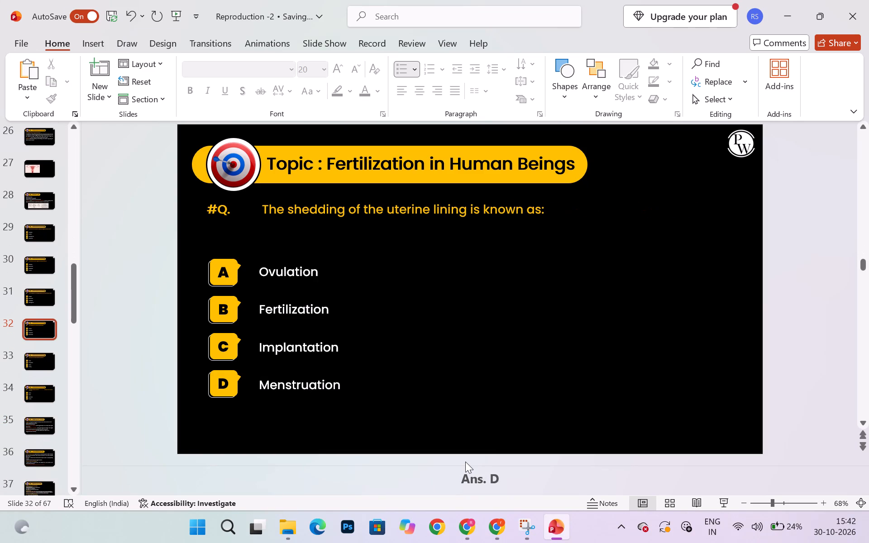
key("Right")
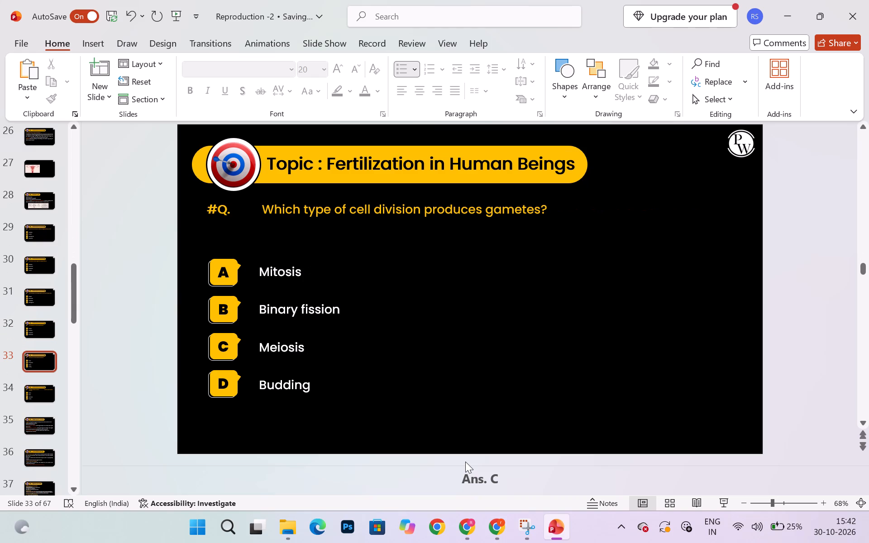
key("Right")
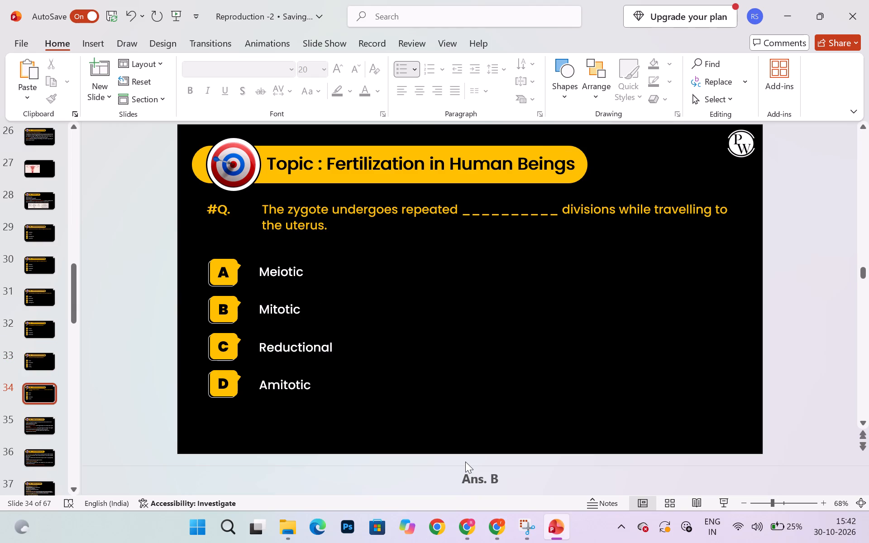
Read the Pregnancy and Childbirth, Care of Mother and Child and Reproductive Health content from slide 35 onward.
key("Right")
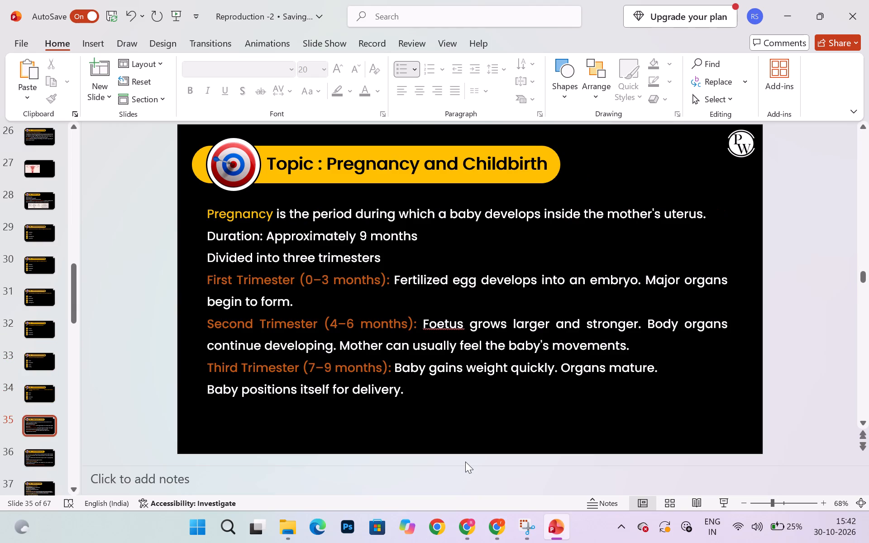
key("Right")
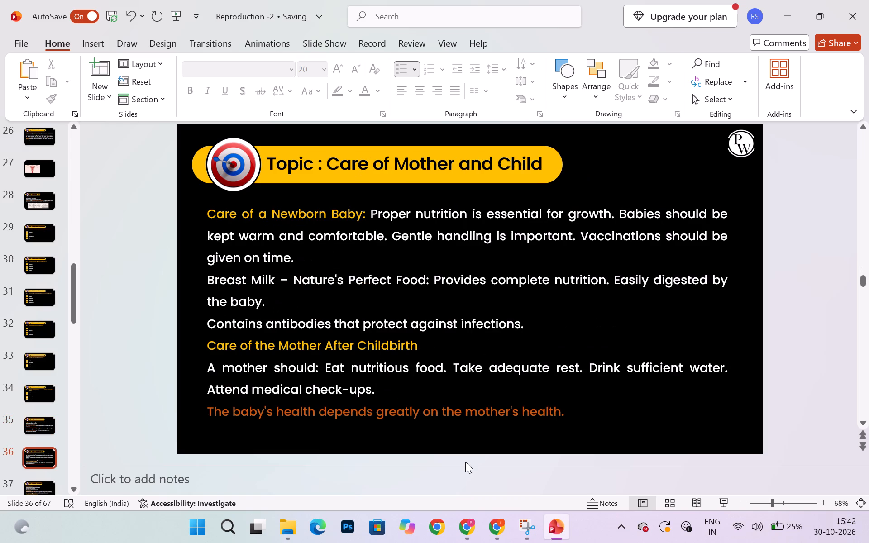
key("Right")
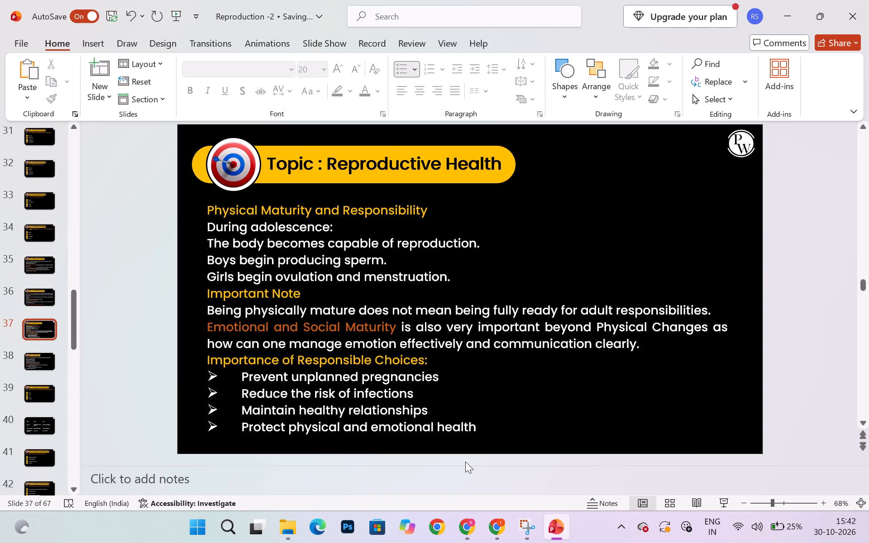
key("Right")
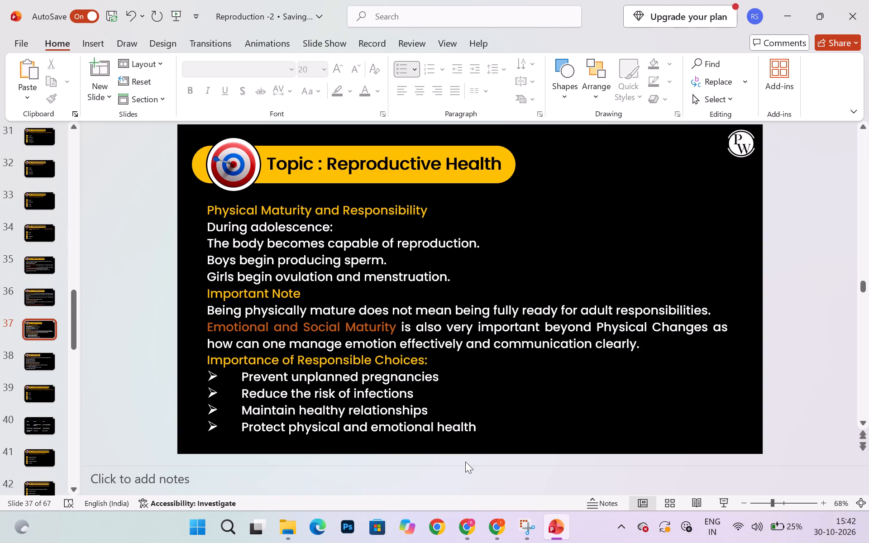
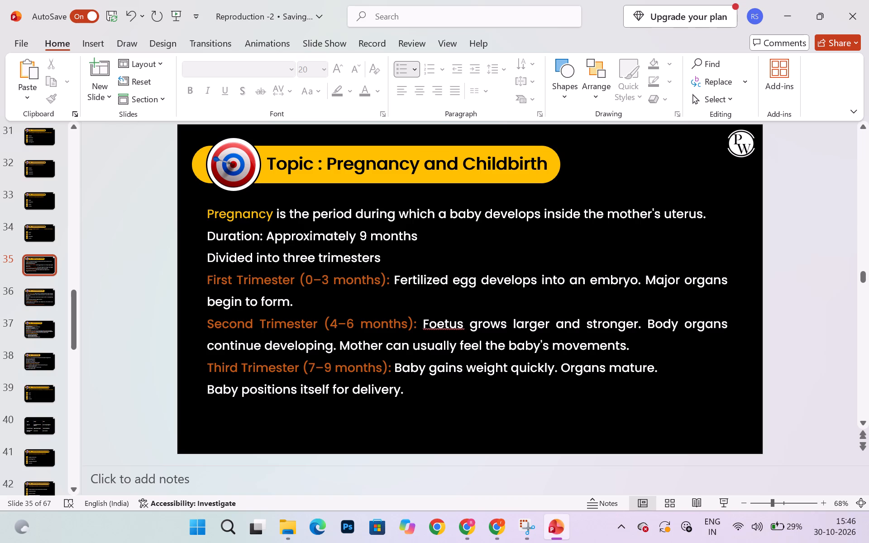
Review slides 36 to 43, covering reproductive health, sexual maturity, the zygote–embryo–foetus comparison table, and the pregnancy and newborn care questions.
key("Down")
key("Down")
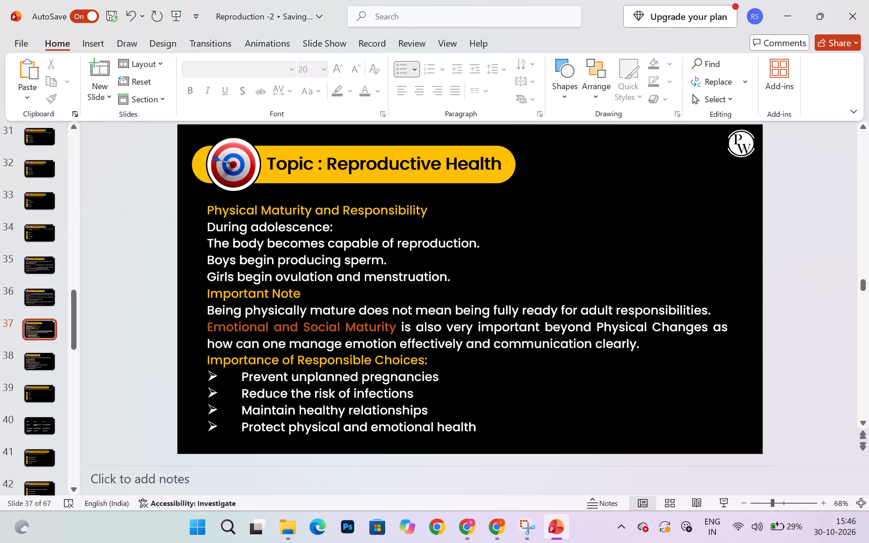
key("Down")
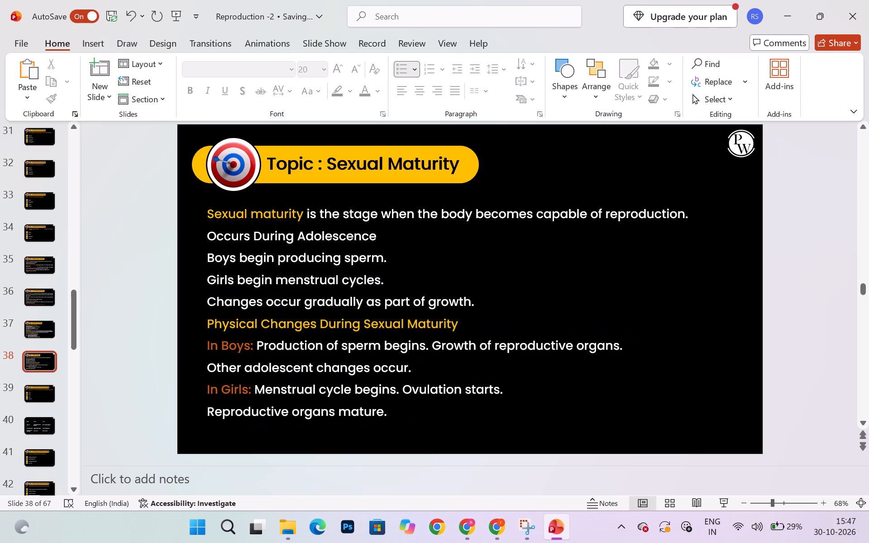
key("Up")
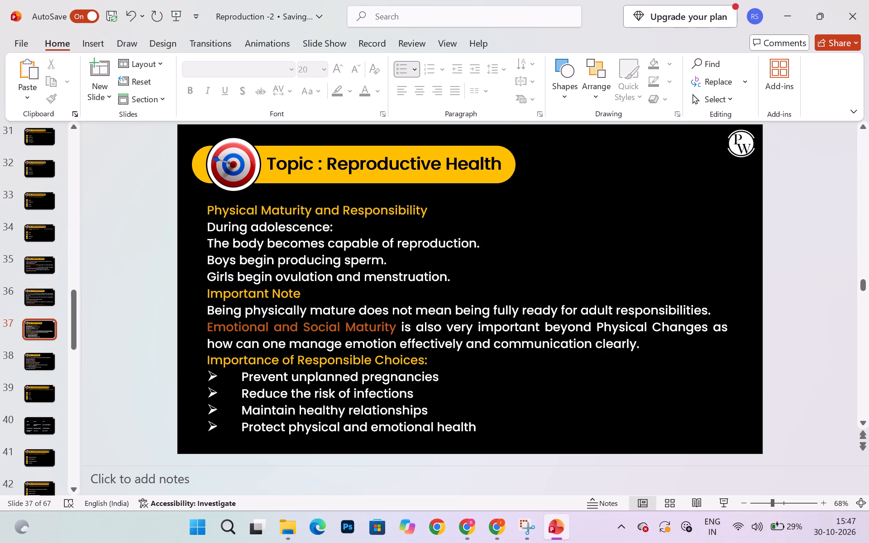
key("Down")
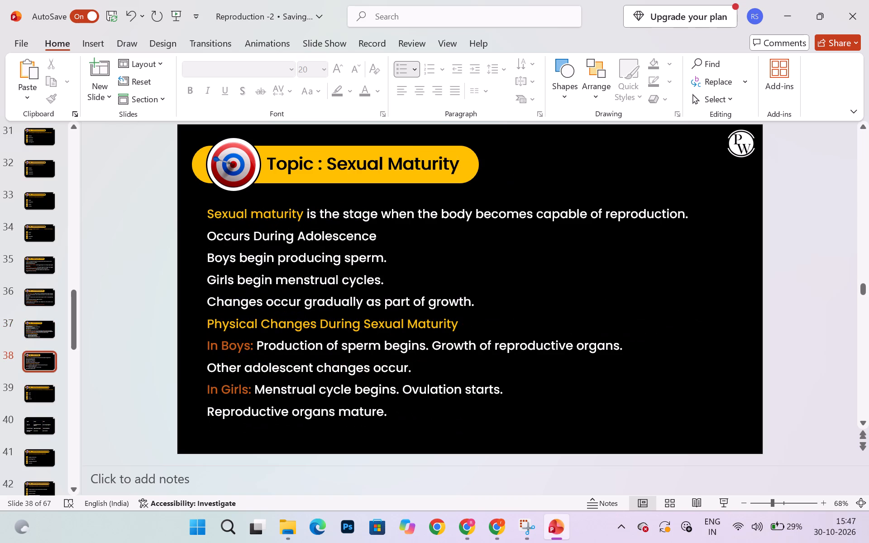
key("Down")
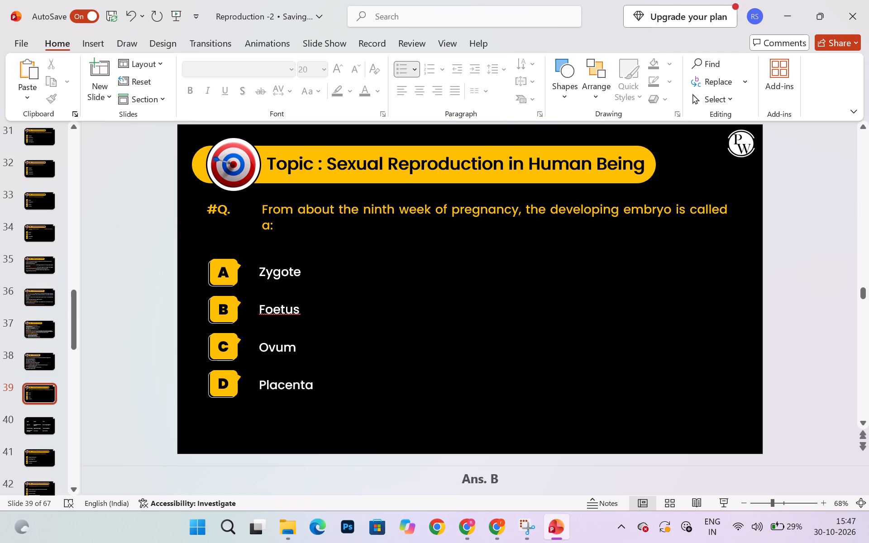
key("Down")
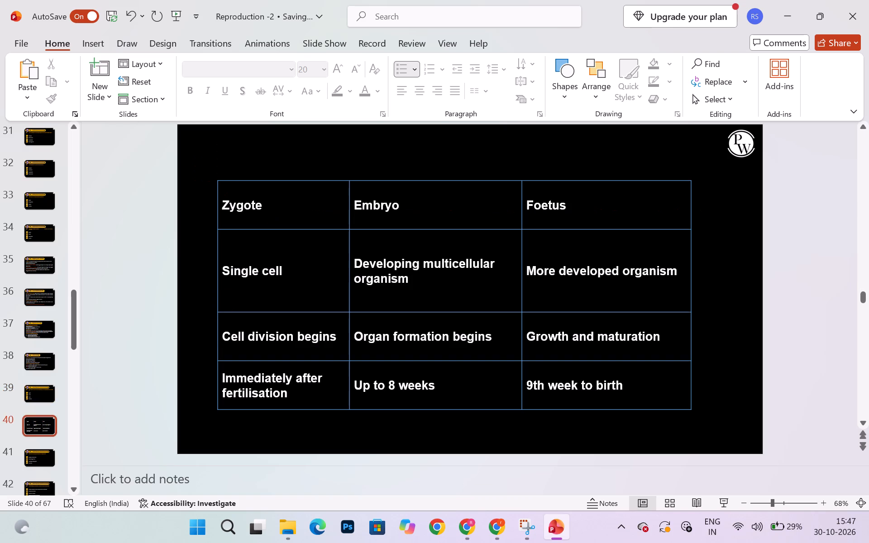
key("Down")
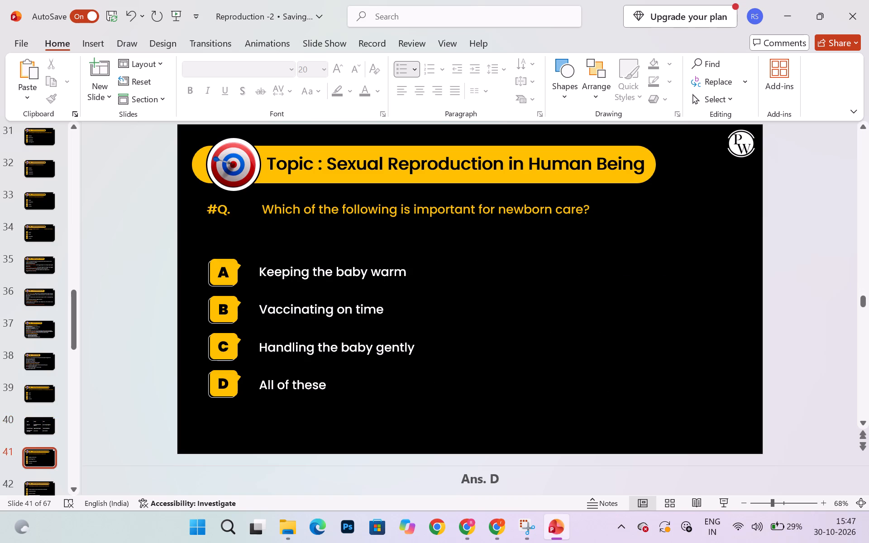
key("Down")
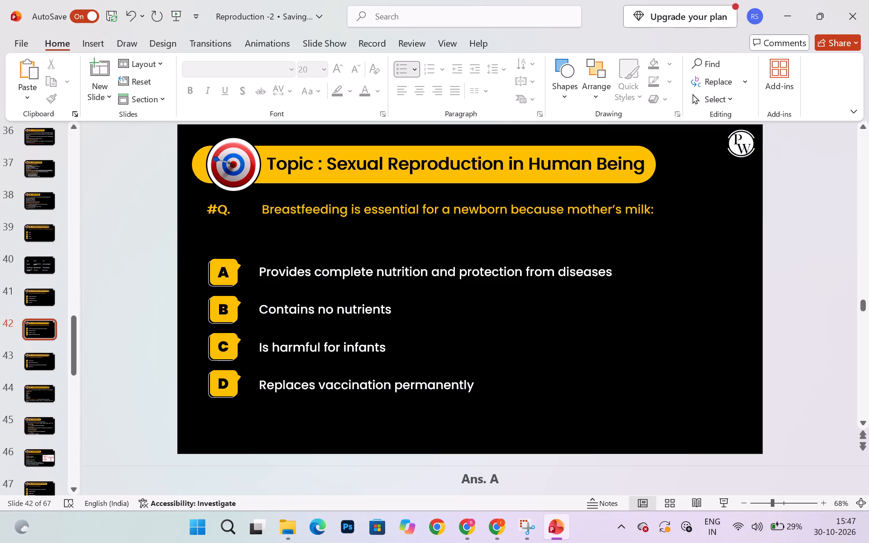
key("Down")
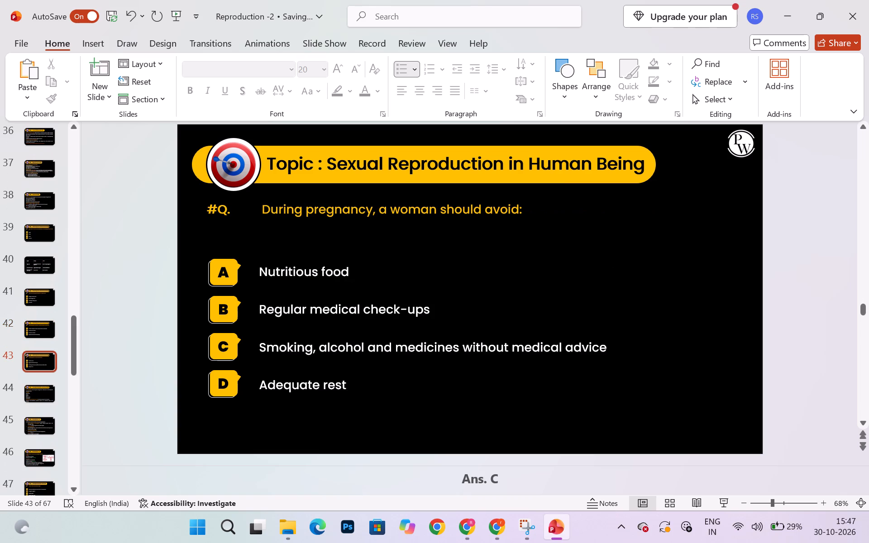
key("Left")
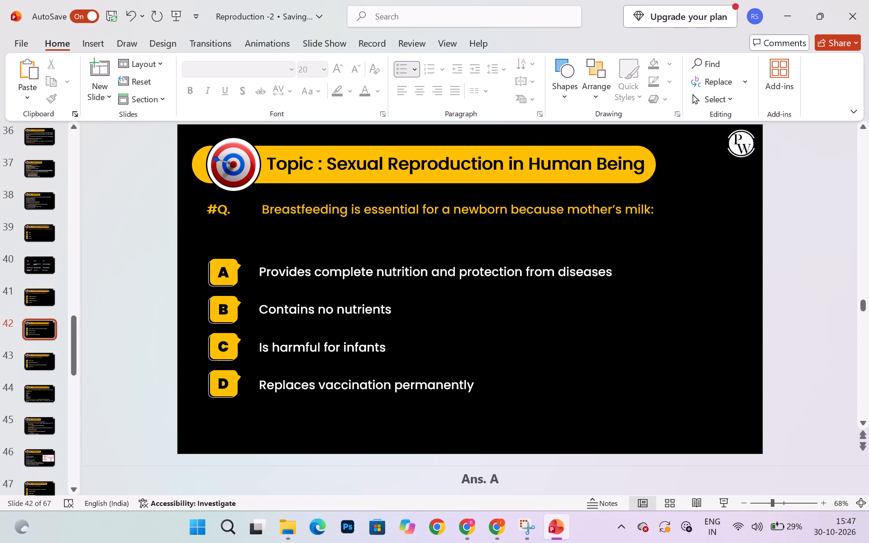
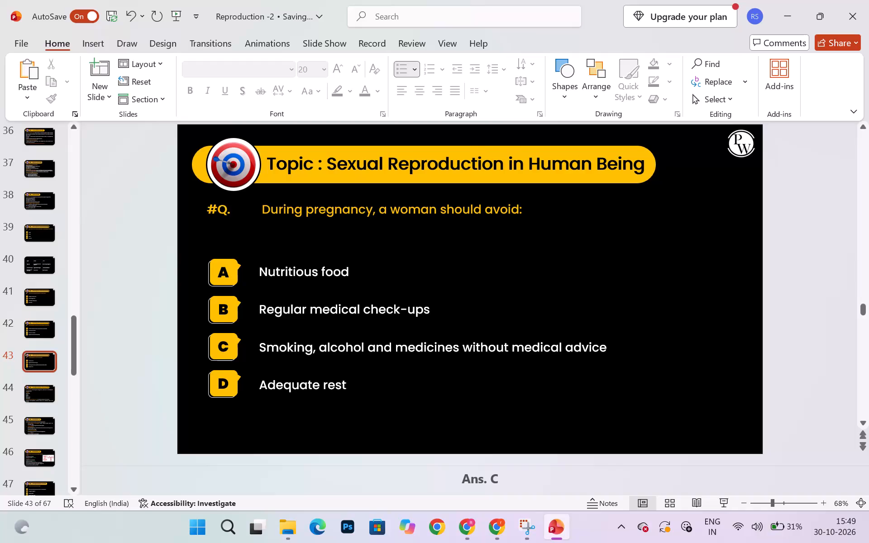
Review slides 44 to 53, covering sexually transmitted infections, contraception methods, the disease comparison table and the related practice questions.
key("Up")
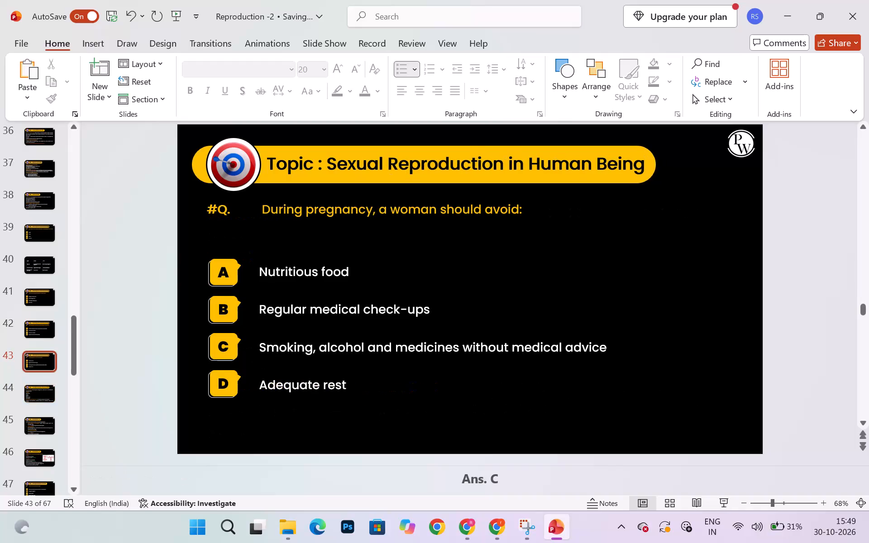
key("Down")
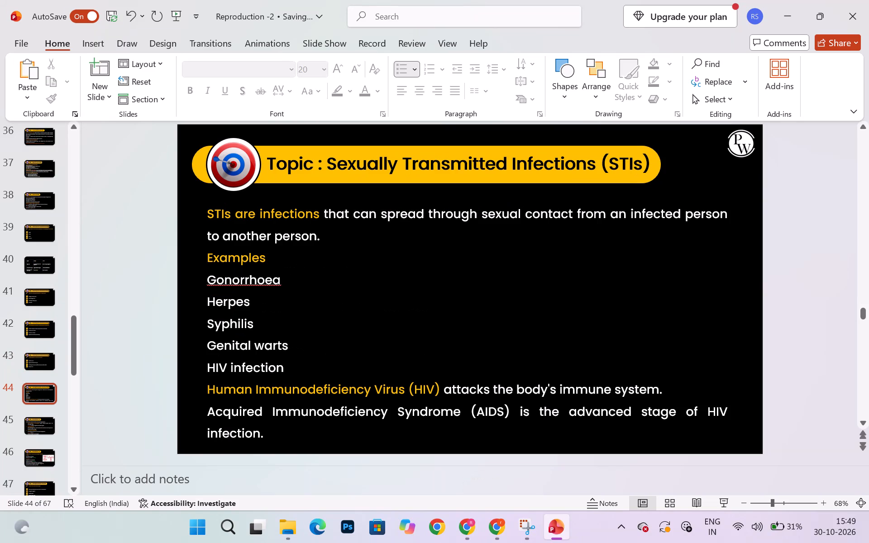
key("Down")
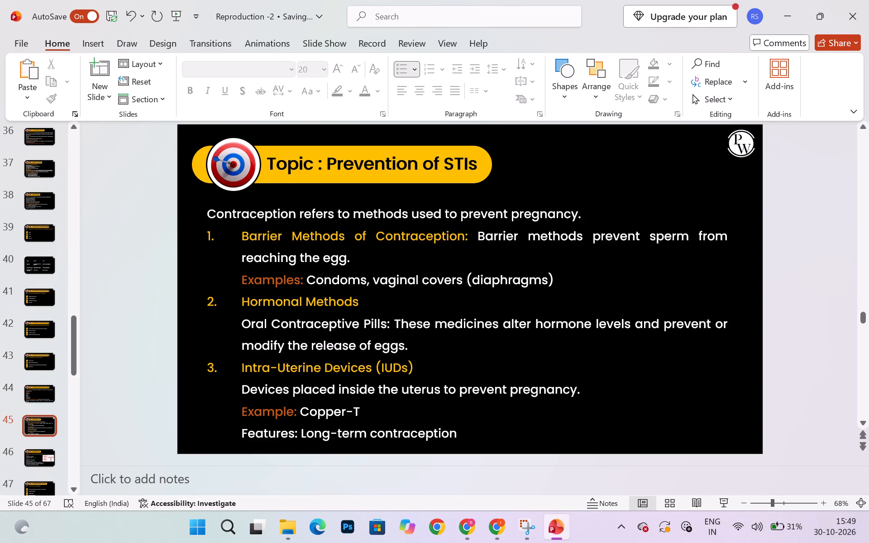
key("Down")
key("Down")
key("Down")
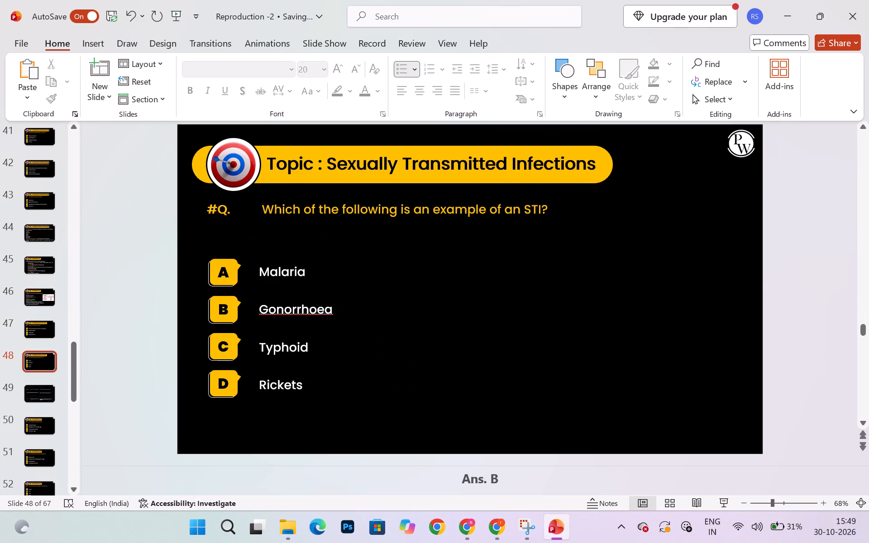
key("Down")
key("Down")
key("Up")
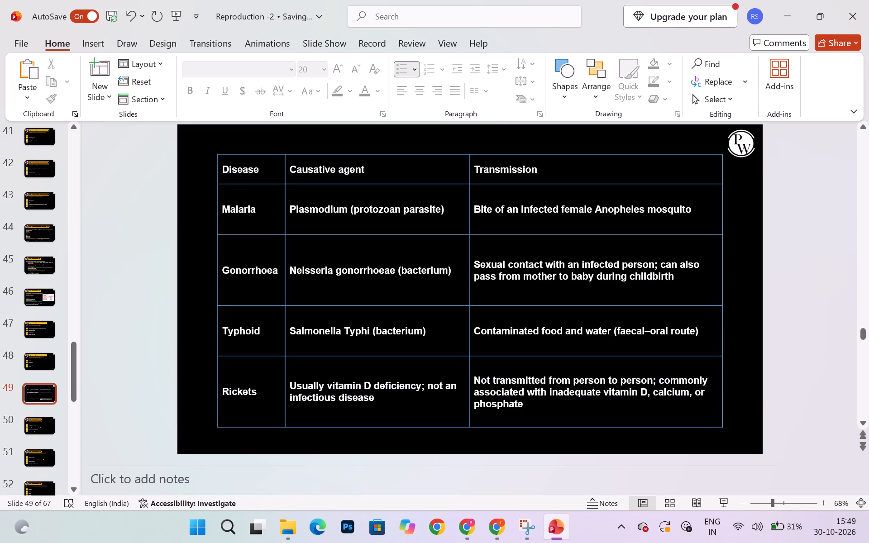
key("Up")
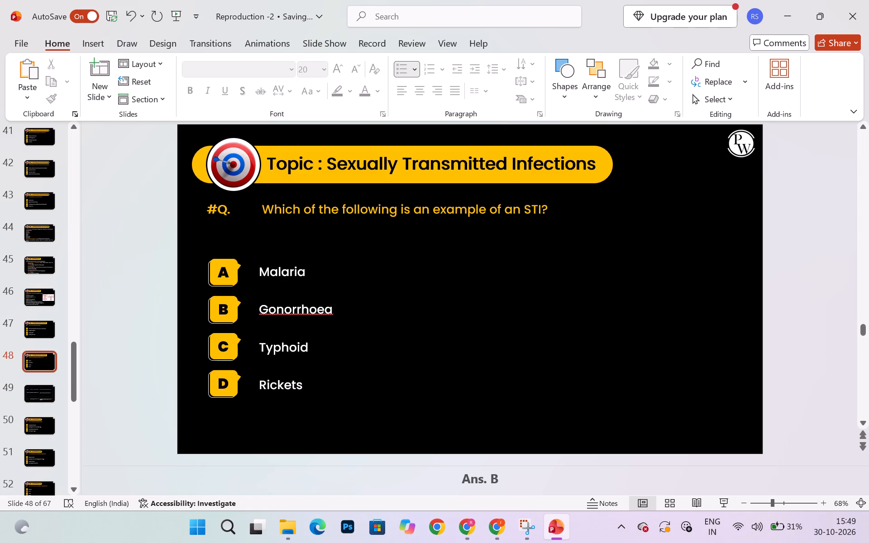
key("Down")
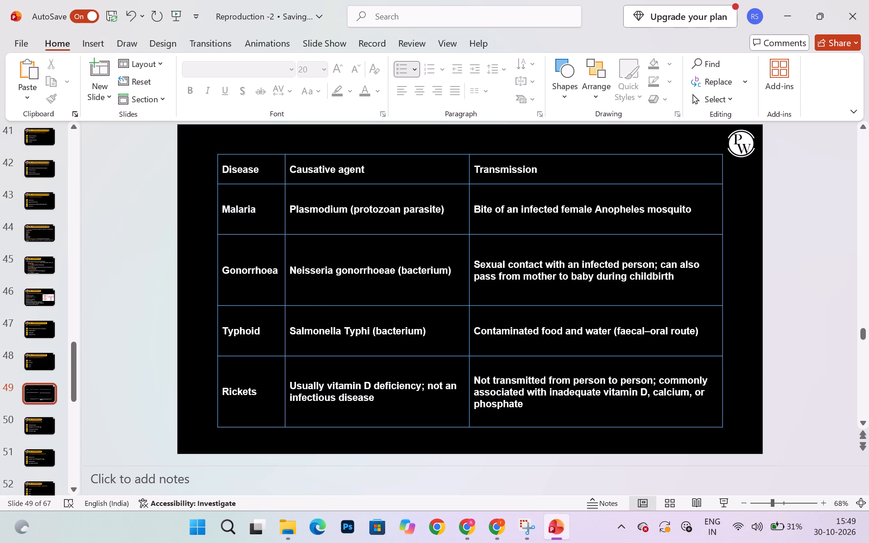
key("Down")
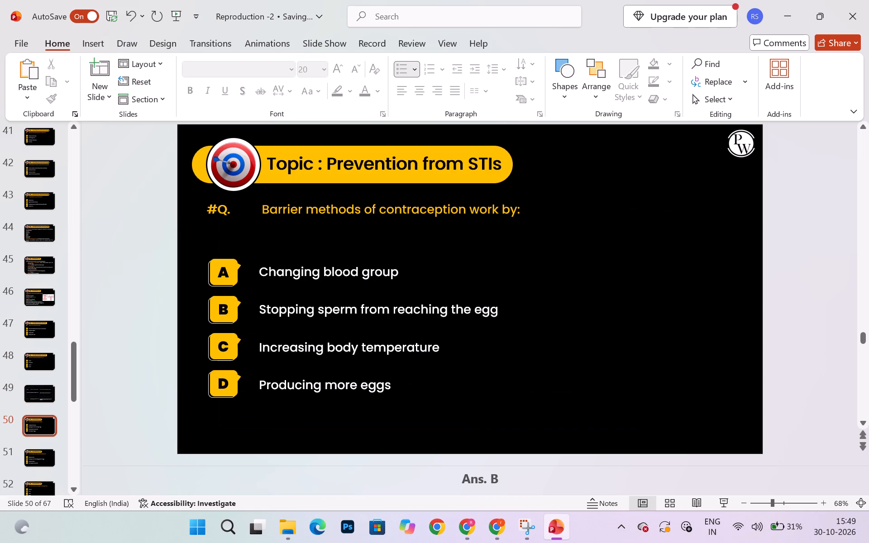
key("Down")
key("Down")
key("Down")
Review the homework questions on slides 54 to 61, including the flower figure, assertion–reason, and true/false questions.
key("Down")
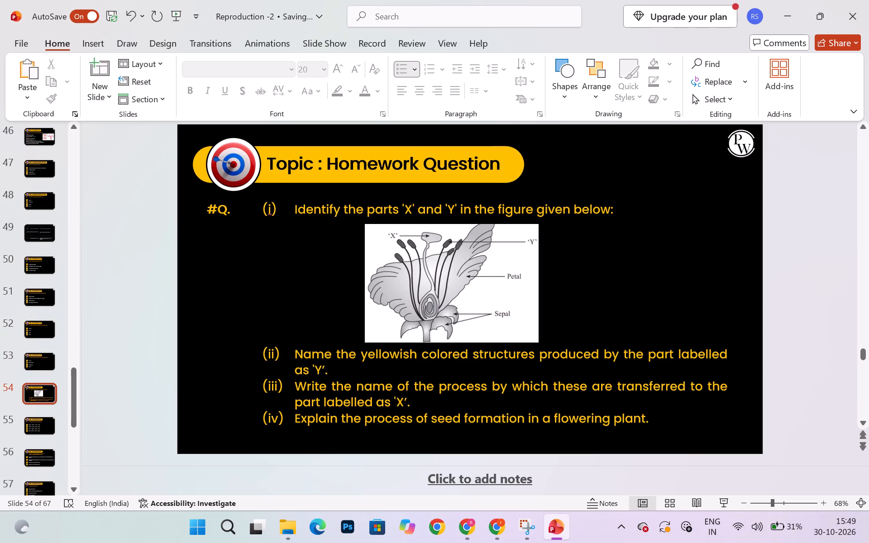
key("Down")
key("Down")
key("Down")
key("Down")
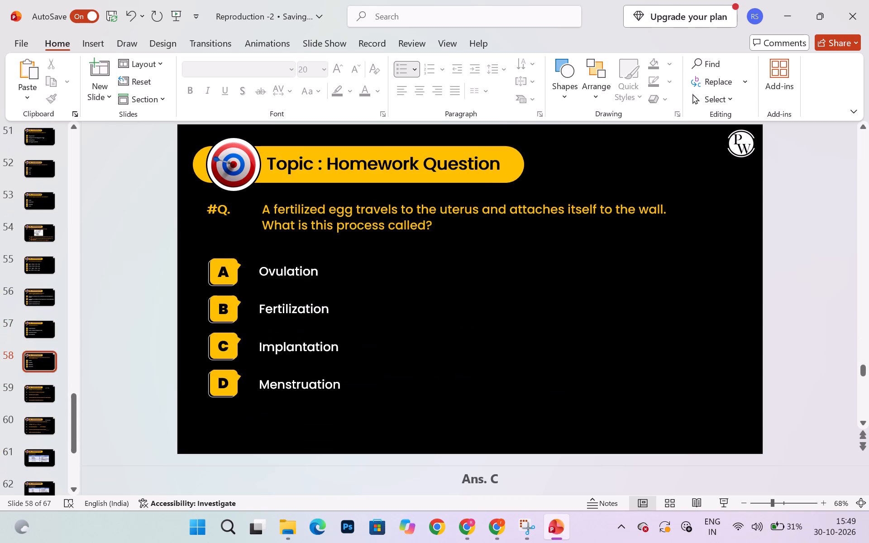
key("Down")
key("Down")
key("Down")
Delete slide 56, the assertion–reason homework question about fertilization taking place in the oviduct.
key("Up")
key("Up")
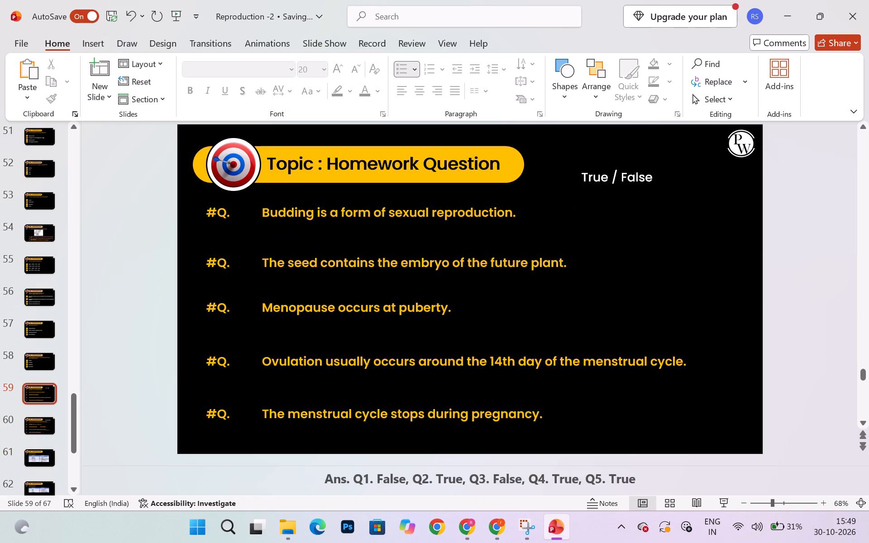
key("Up")
key("Up")
key("Up")
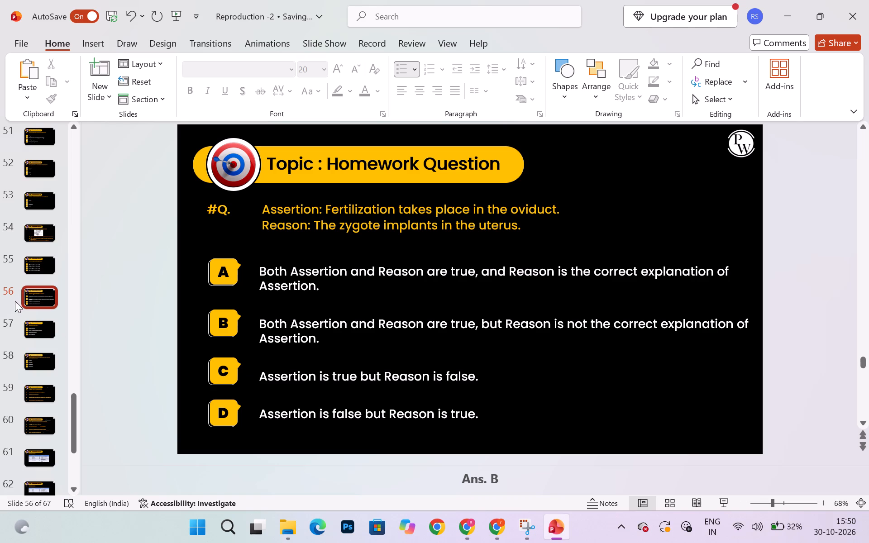
key("Delete")
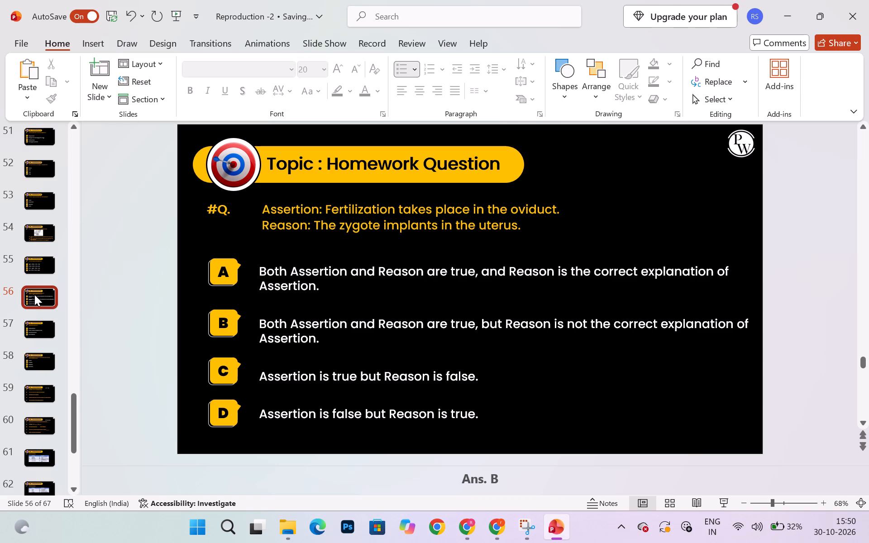
left_click(34, 295)
key("Delete")
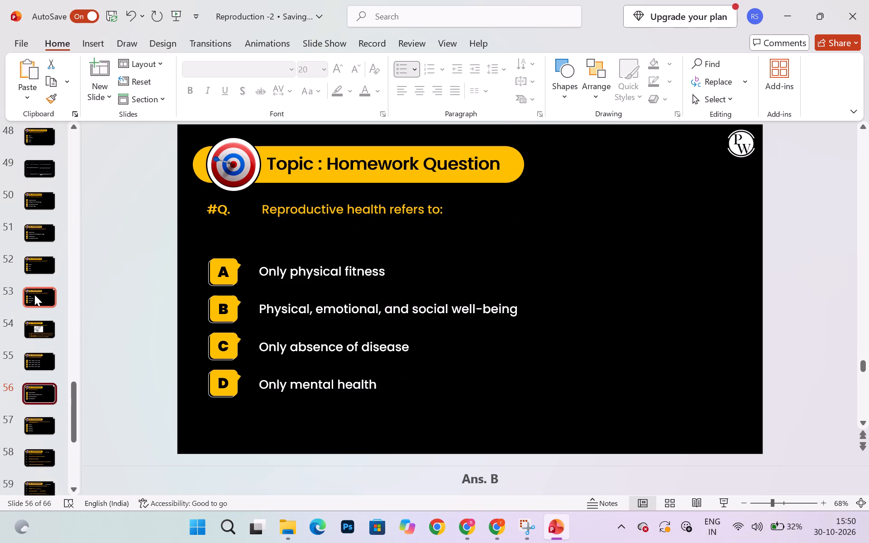
Review the remaining homework slides from slide 55 through the Thank You slide, and return to the title slide.
key("Up")
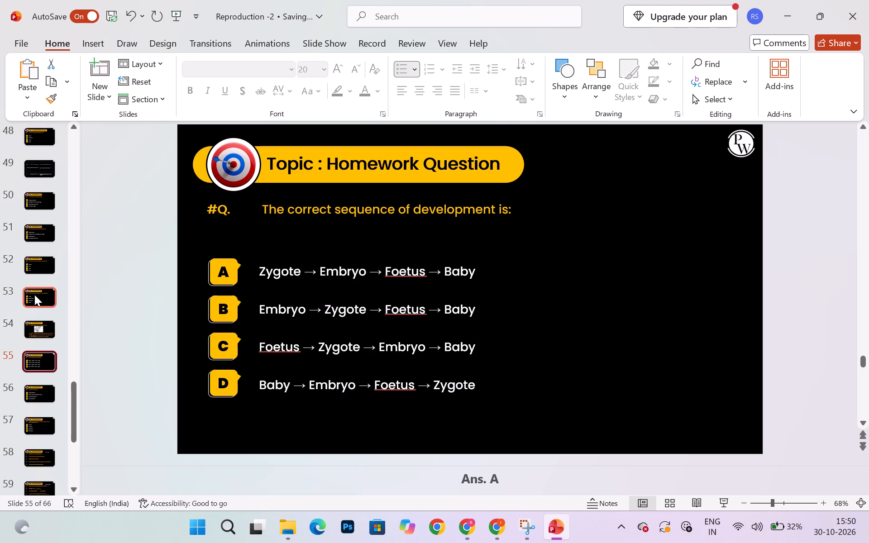
key("Down")
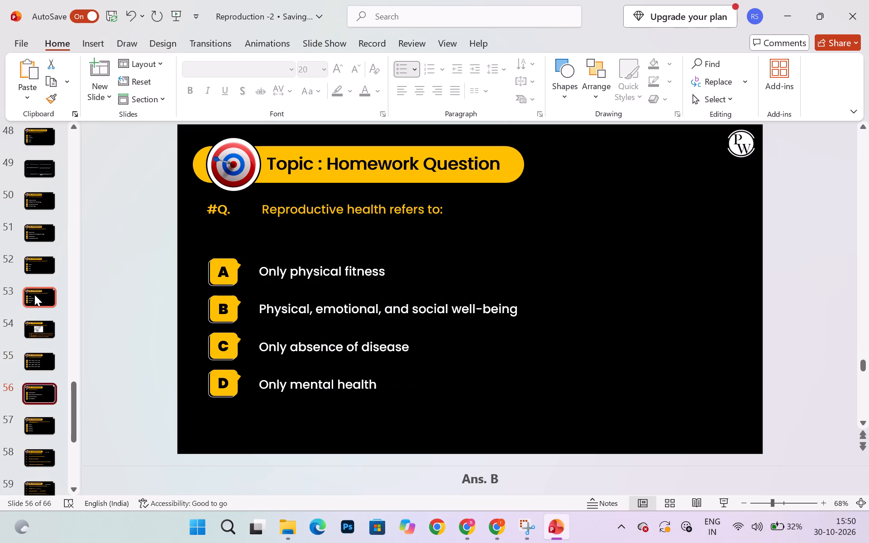
key("Down")
key("Down")
key("Down")
key("Down")
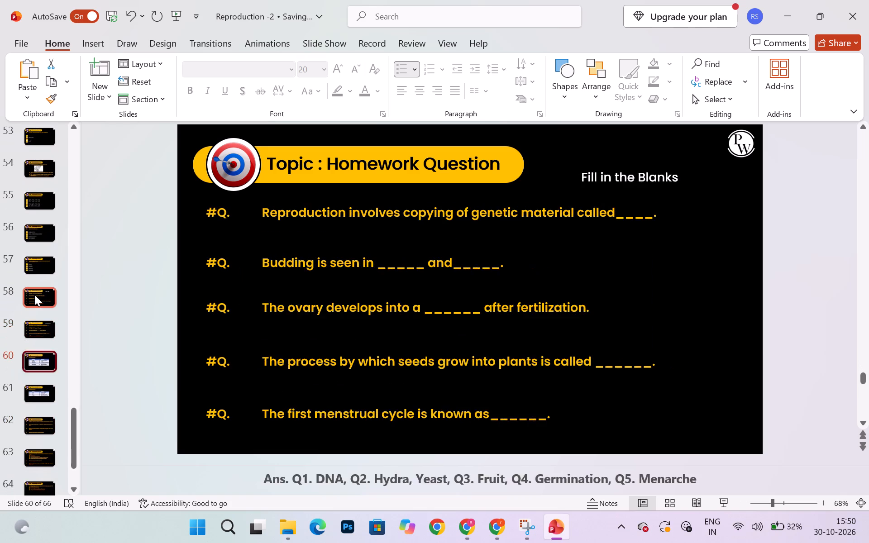
key("Down")
key("Down")
key("Down")
key("Down")
key("Down")
key("Down")
key("Down")
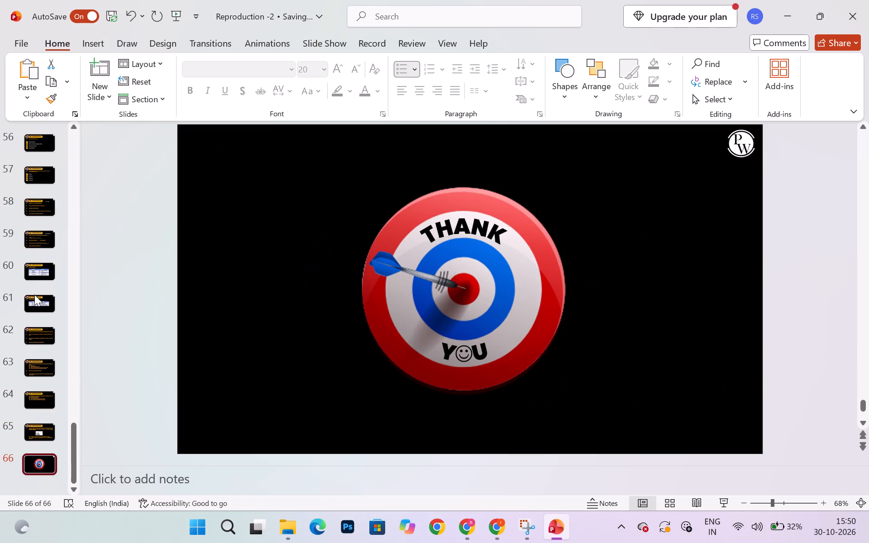
key("Down")
key("Down")
scroll(35, 225, "up", 15)
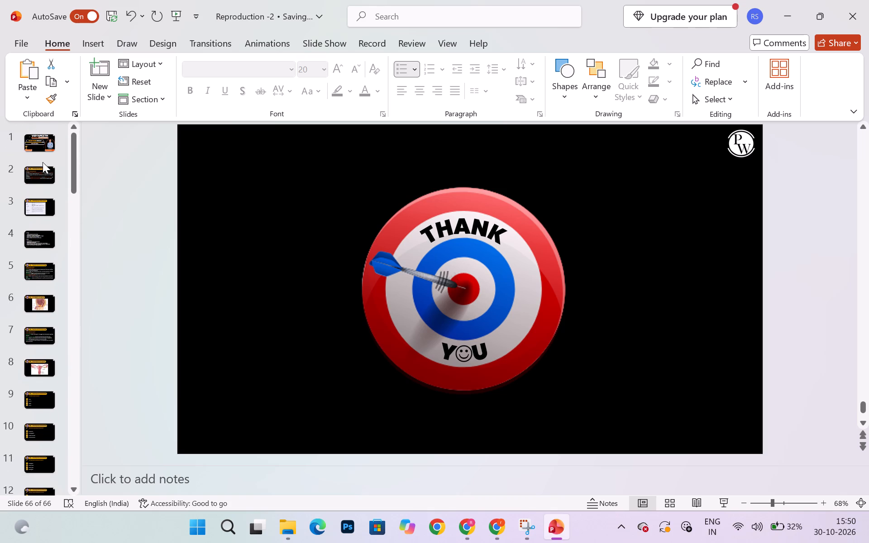
left_click(43, 137)
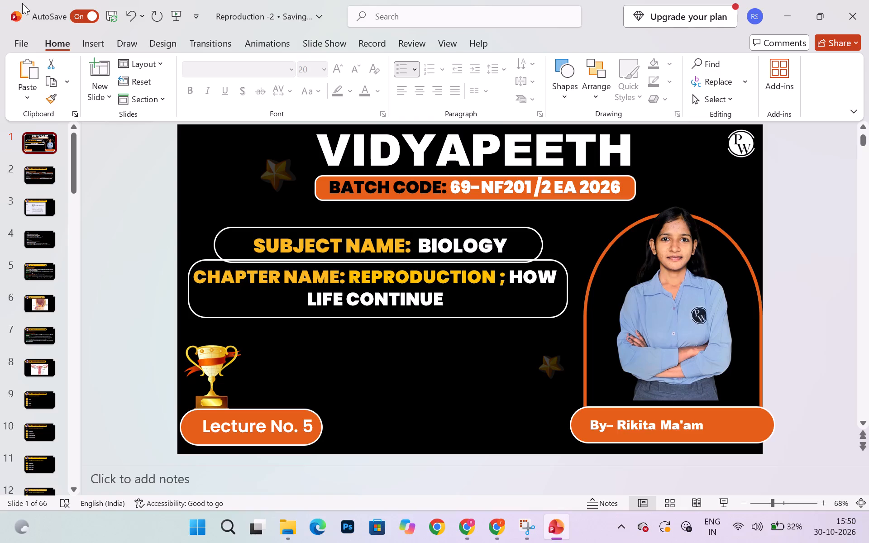
Save a copy of the presentation as Reproduction -2 in the 9th folder within Desktop > FOUNDATION PW.
left_click(22, 44)
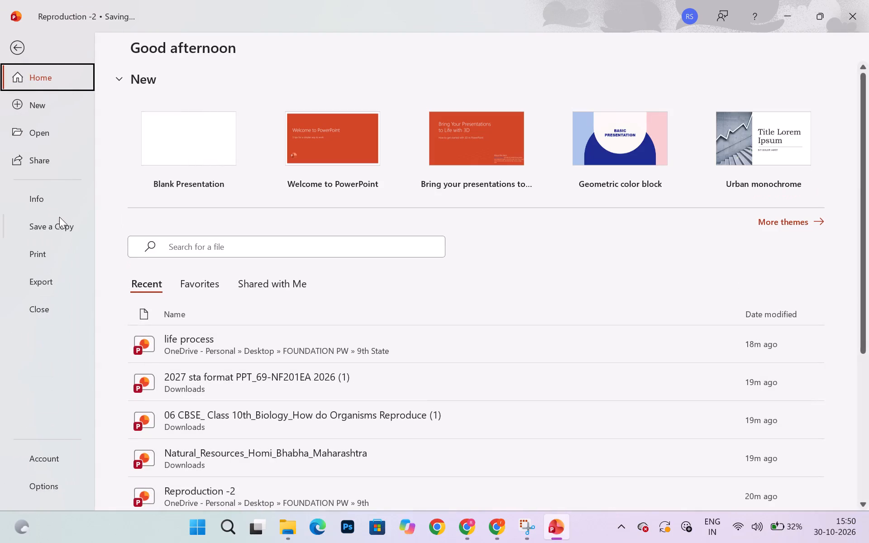
left_click(57, 220)
left_click(217, 300)
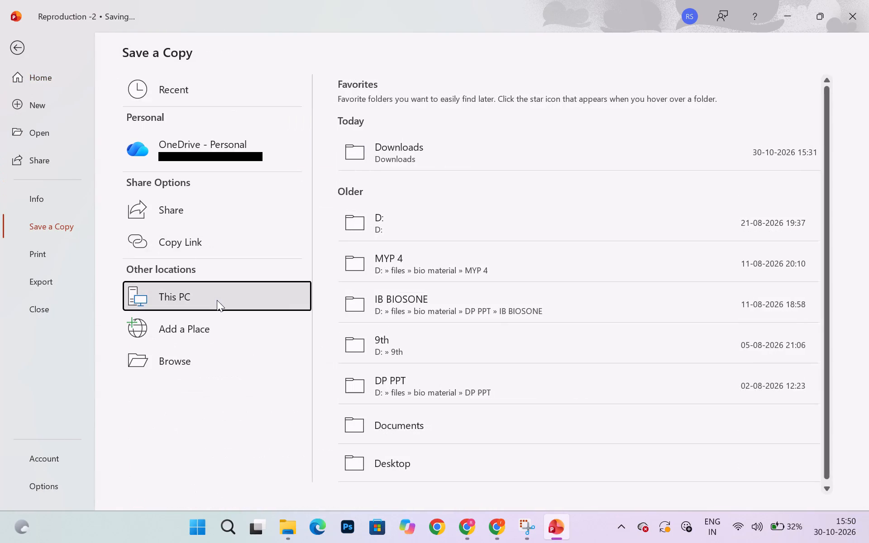
left_click(441, 474)
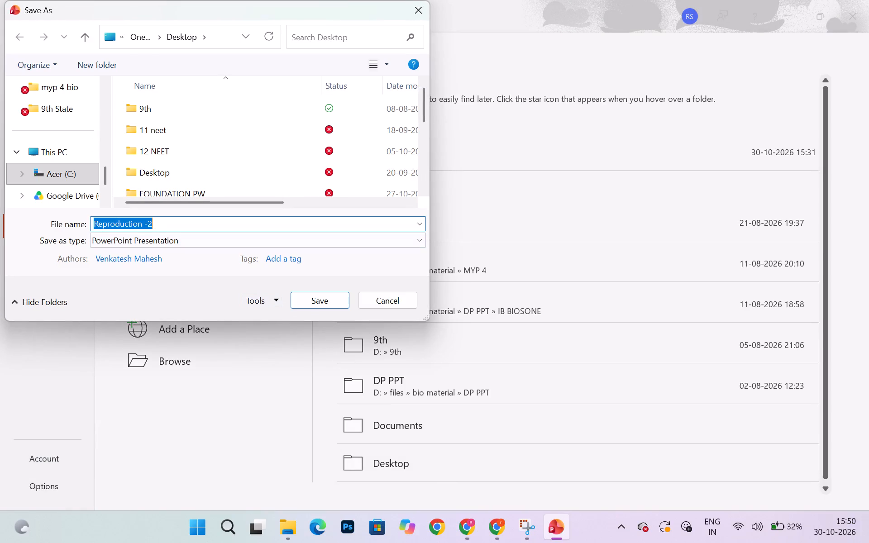
double_click(169, 191)
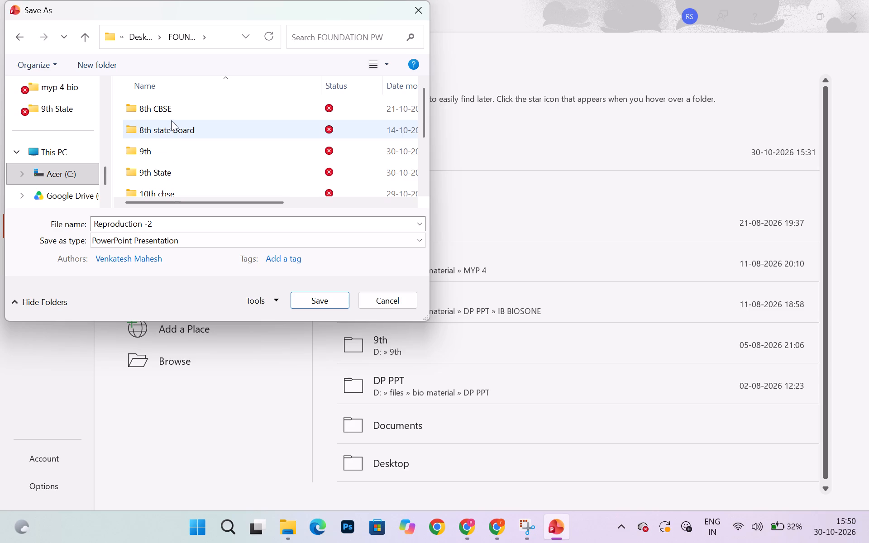
scroll(205, 156, "down", 2)
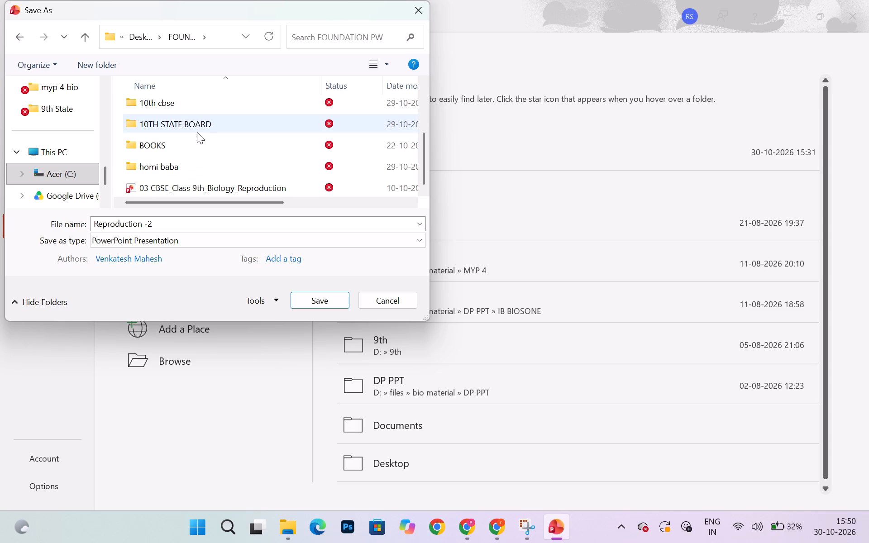
scroll(190, 108, "up", 1)
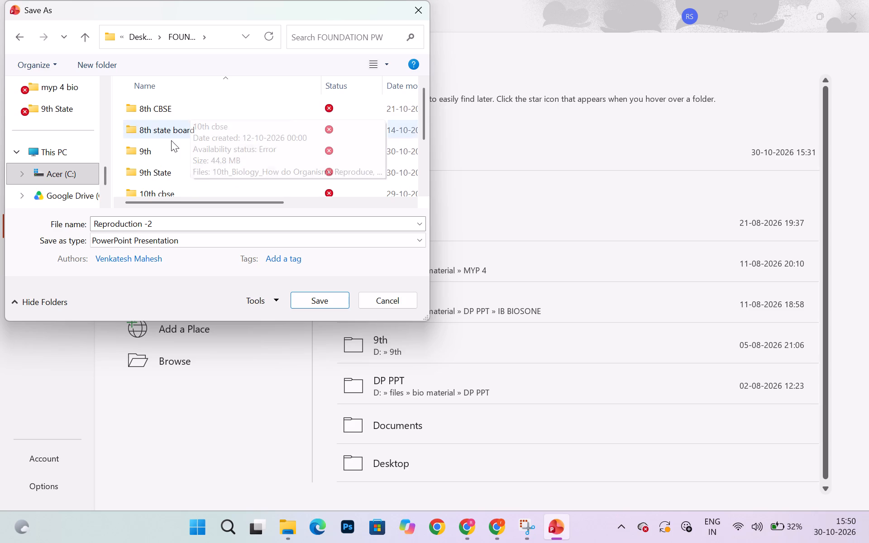
double_click(161, 145)
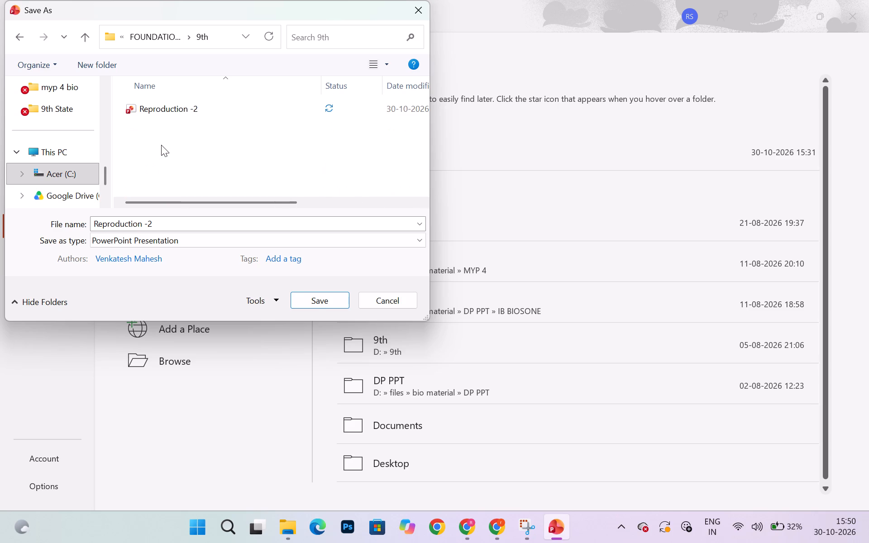
left_click(305, 304)
left_click(463, 260)
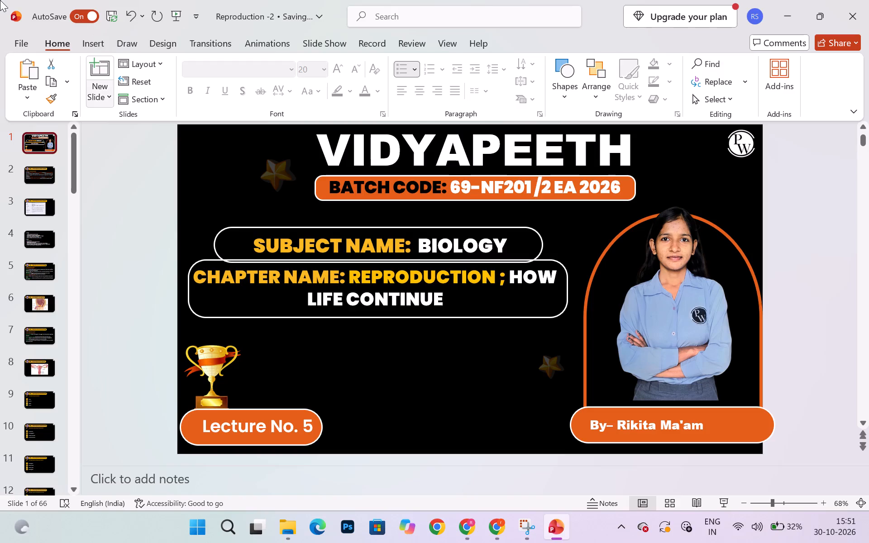
Save a PDF copy of the presentation as Reproduction -5 in Desktop > FOUNDATION PW > 9th.
left_click(18, 47)
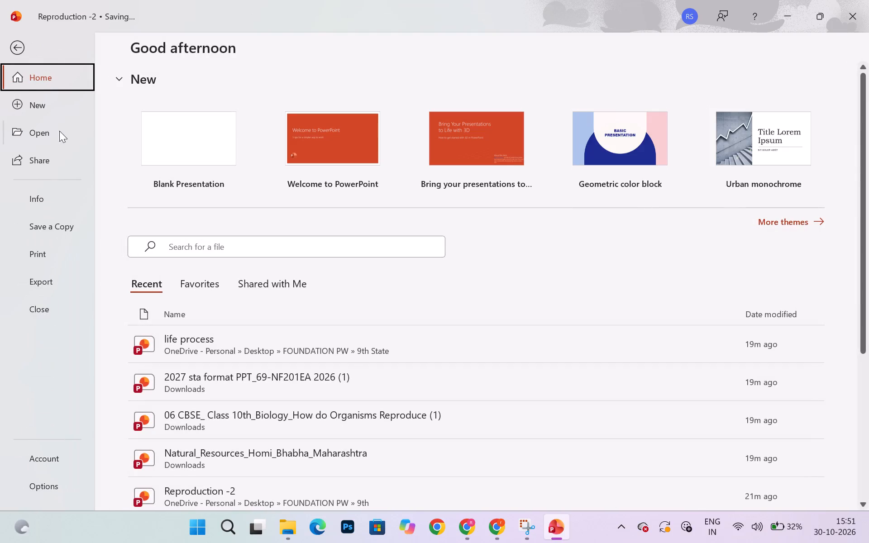
left_click(57, 229)
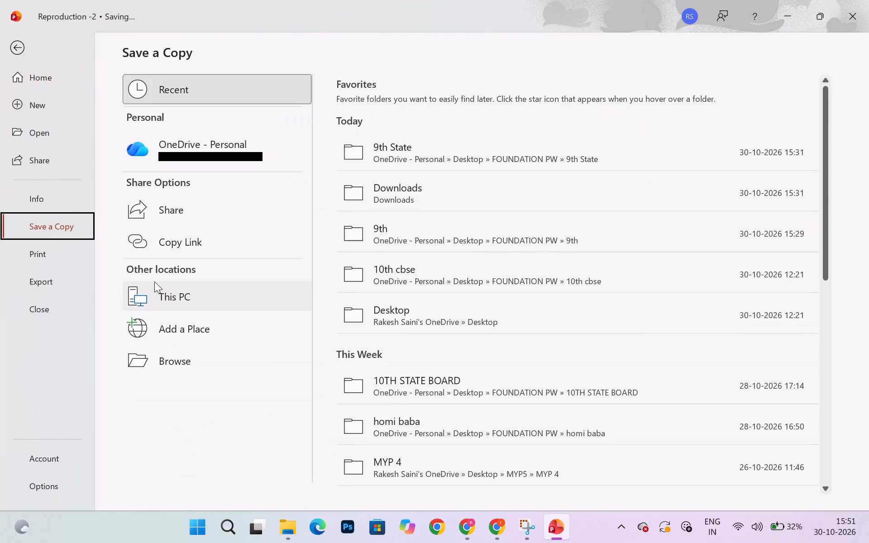
double_click(159, 297)
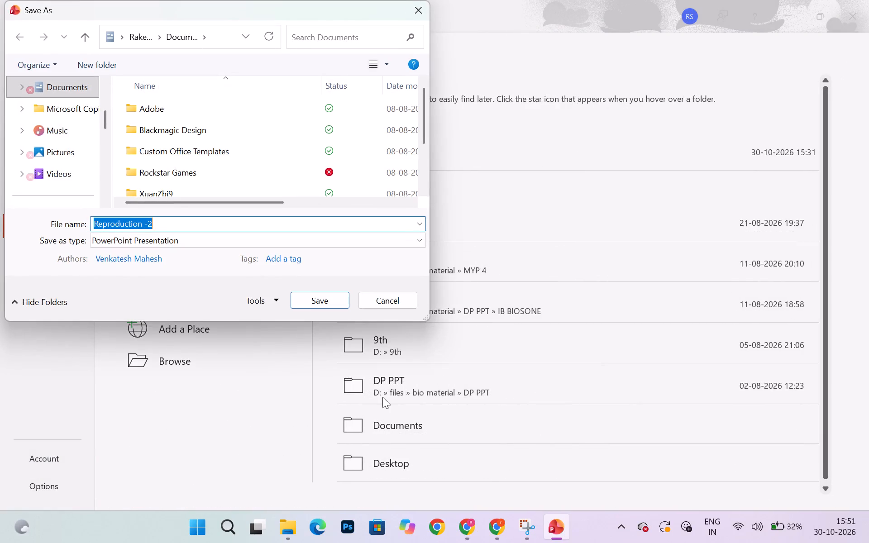
left_click(413, 458)
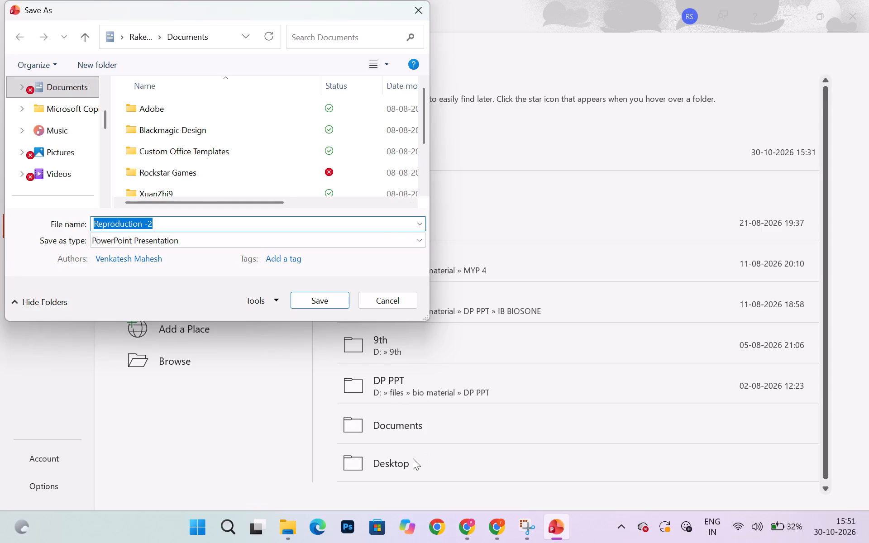
left_click(412, 12)
double_click(387, 477)
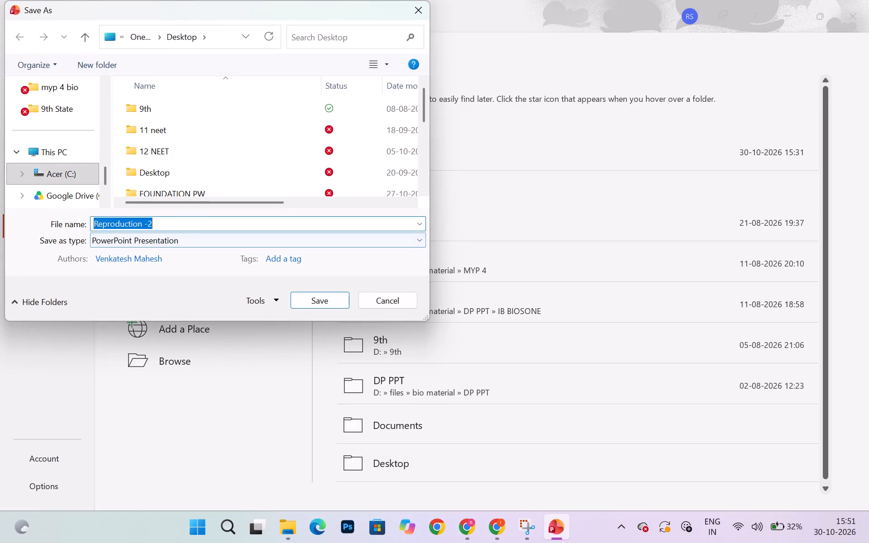
left_click(177, 228)
key("BackSpace")
key("5")
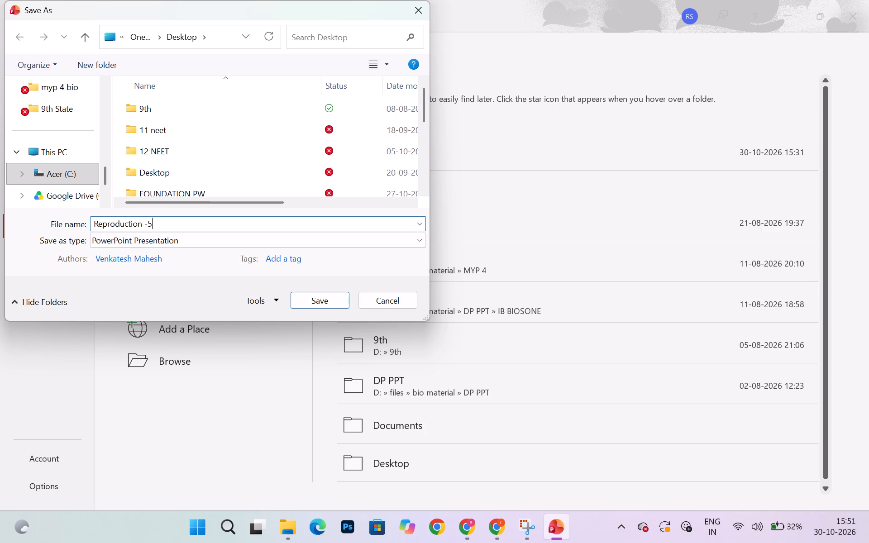
double_click(148, 186)
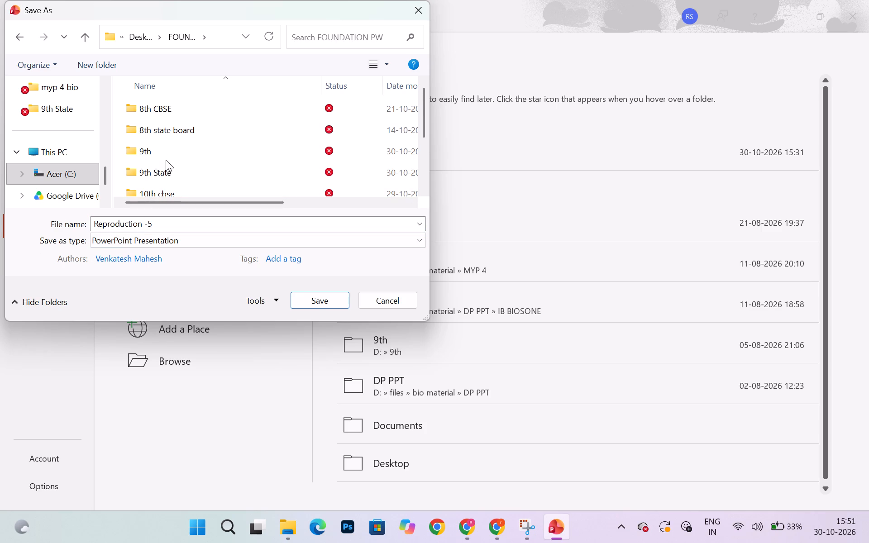
double_click(158, 155)
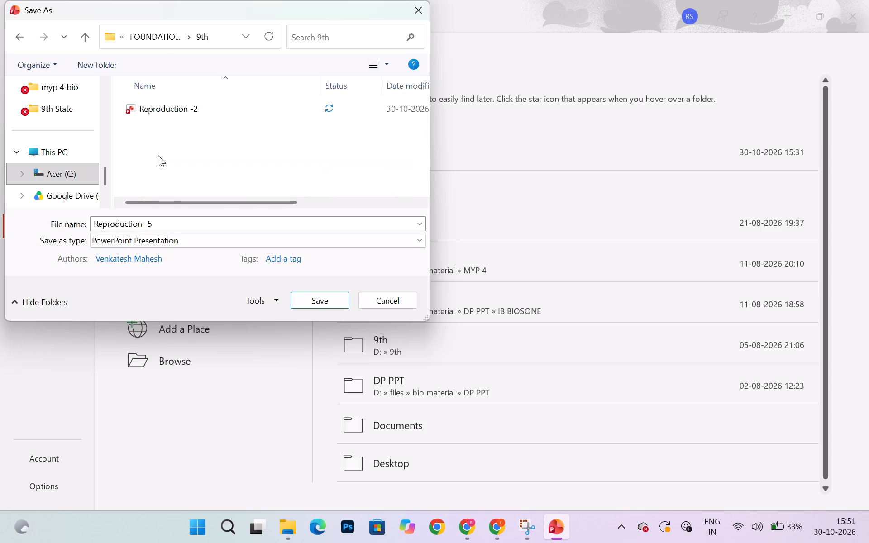
left_click(163, 237)
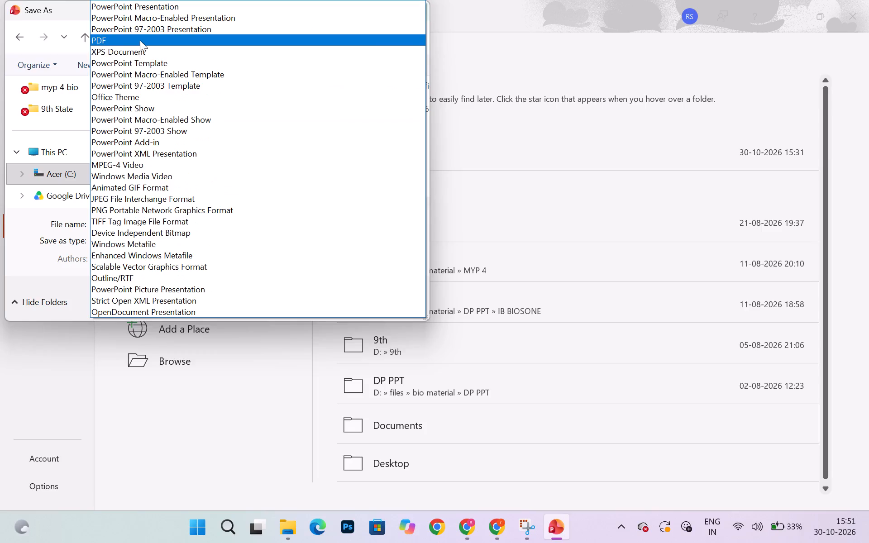
left_click(140, 40)
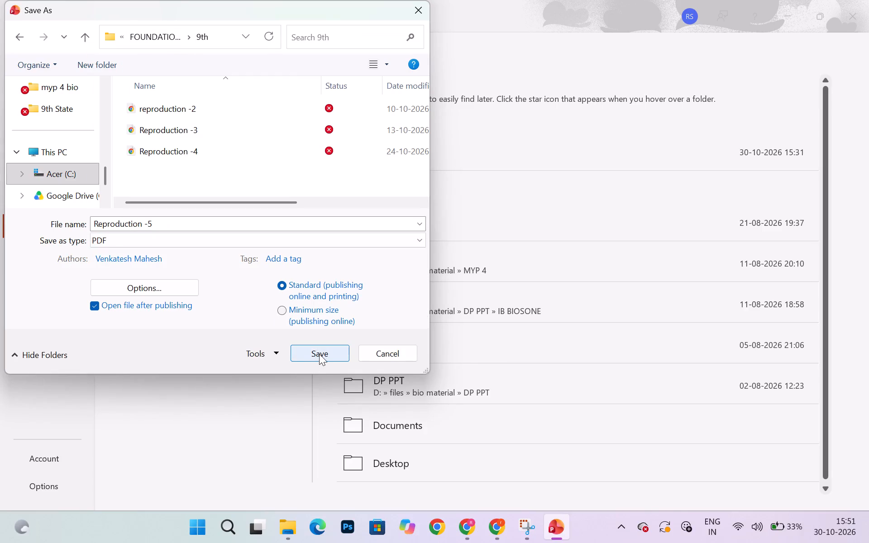
left_click(319, 354)
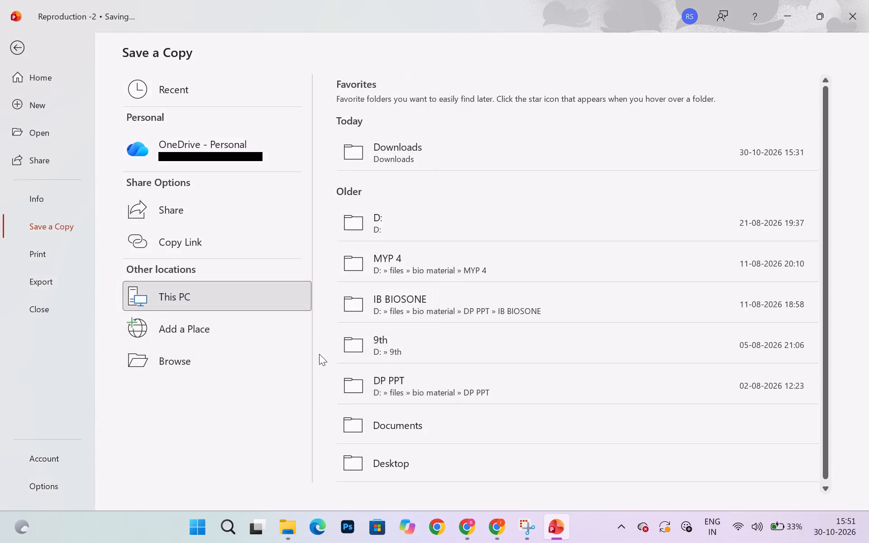